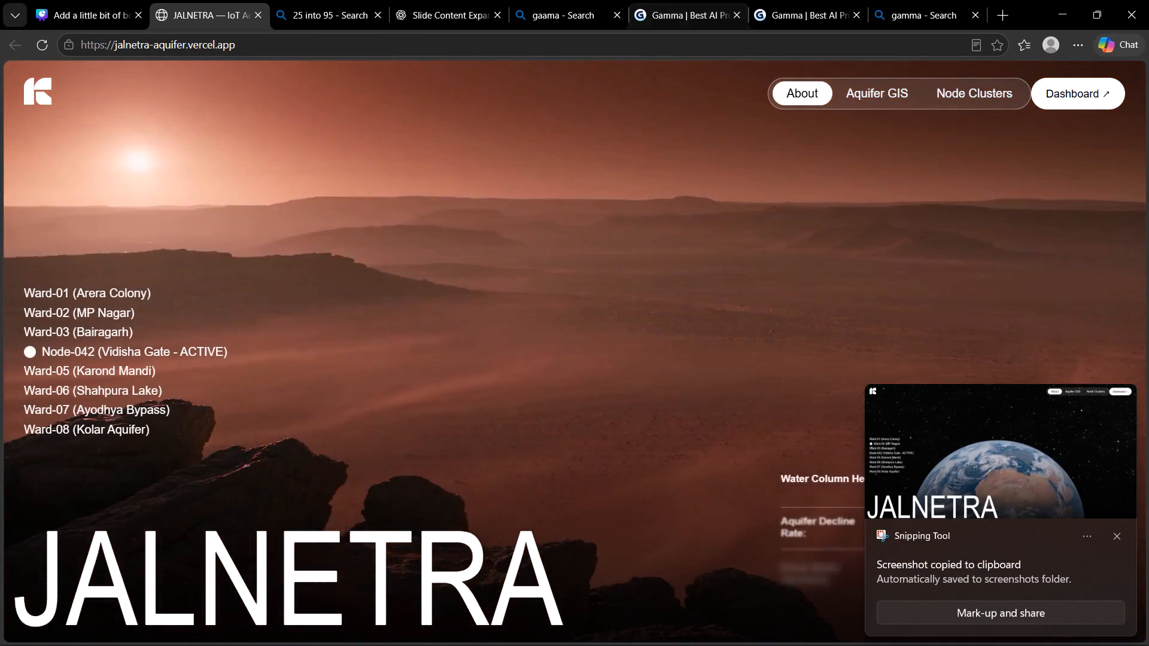
Return to page 7, the live demo slide, of the JalNetra presentation in the Canva tab.
{"action": "left_click", "coordinate": [788, 24]}
{"action": "left_click", "coordinate": [681, 18]}
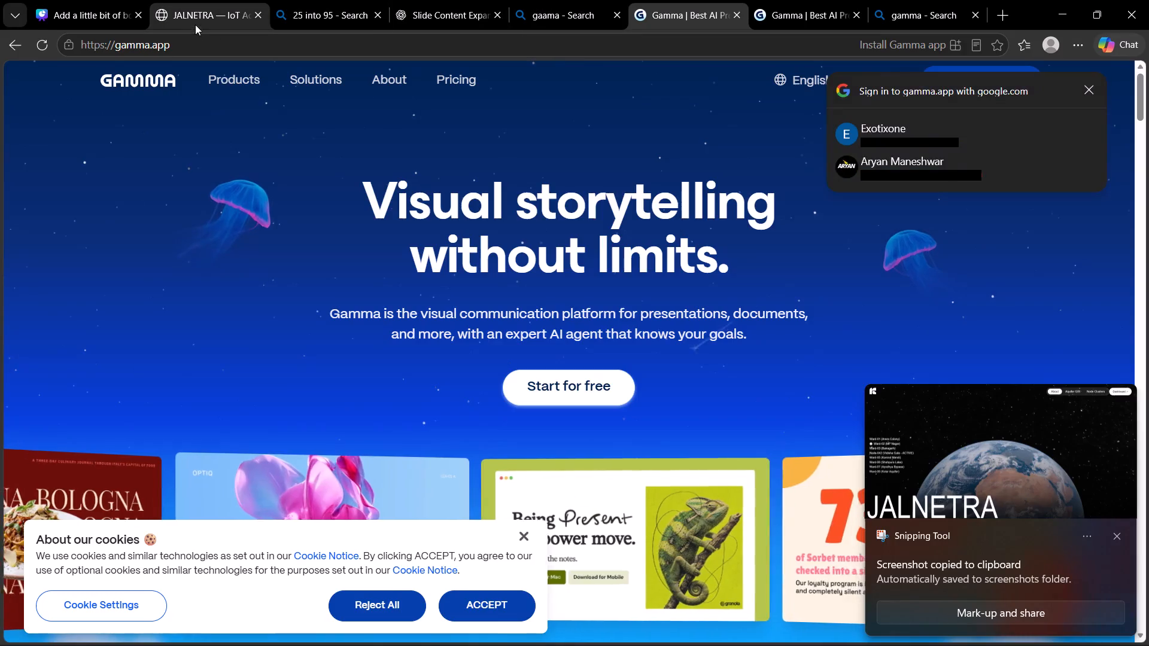
{"action": "left_click", "coordinate": [195, 21]}
{"action": "left_click", "coordinate": [78, 0]}
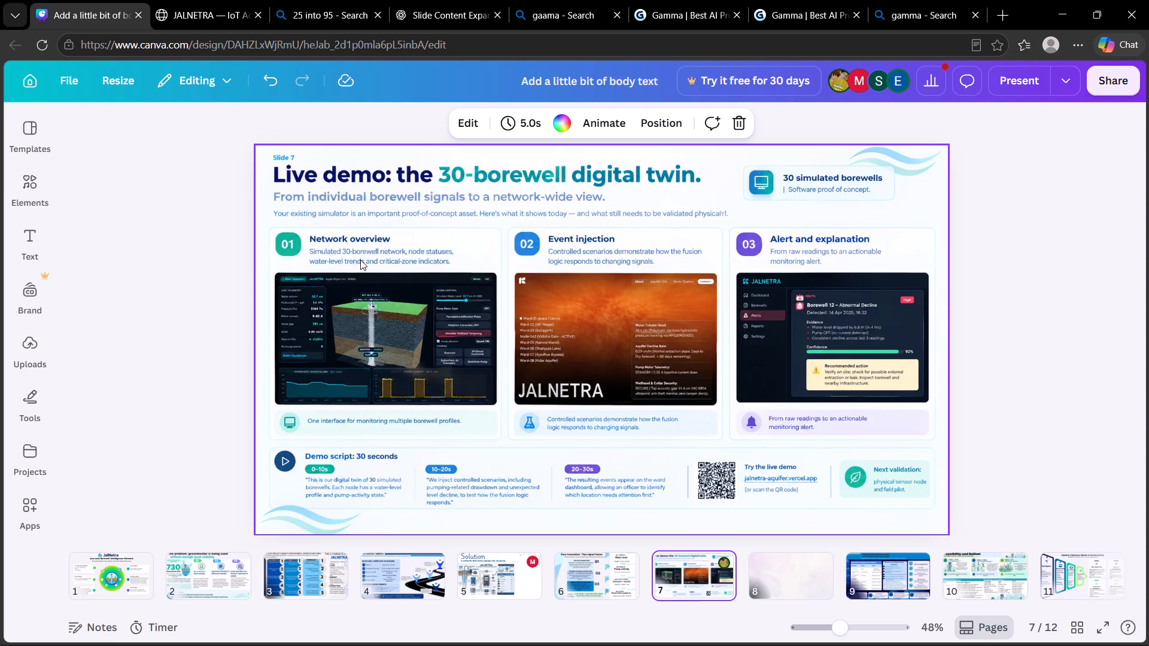
Open the Uploads library beside slide 7 and start a file upload.
{"action": "left_click", "coordinate": [602, 333]}
{"action": "left_click", "coordinate": [585, 323]}
{"action": "left_click", "coordinate": [584, 313]}
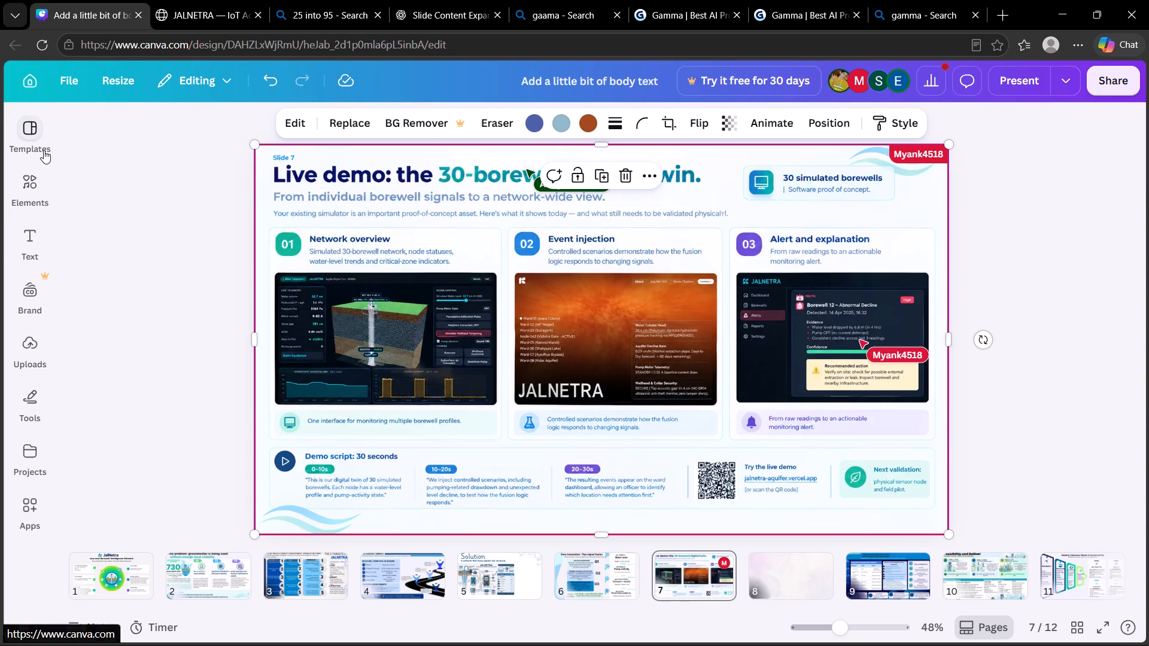
{"action": "left_click", "coordinate": [28, 356]}
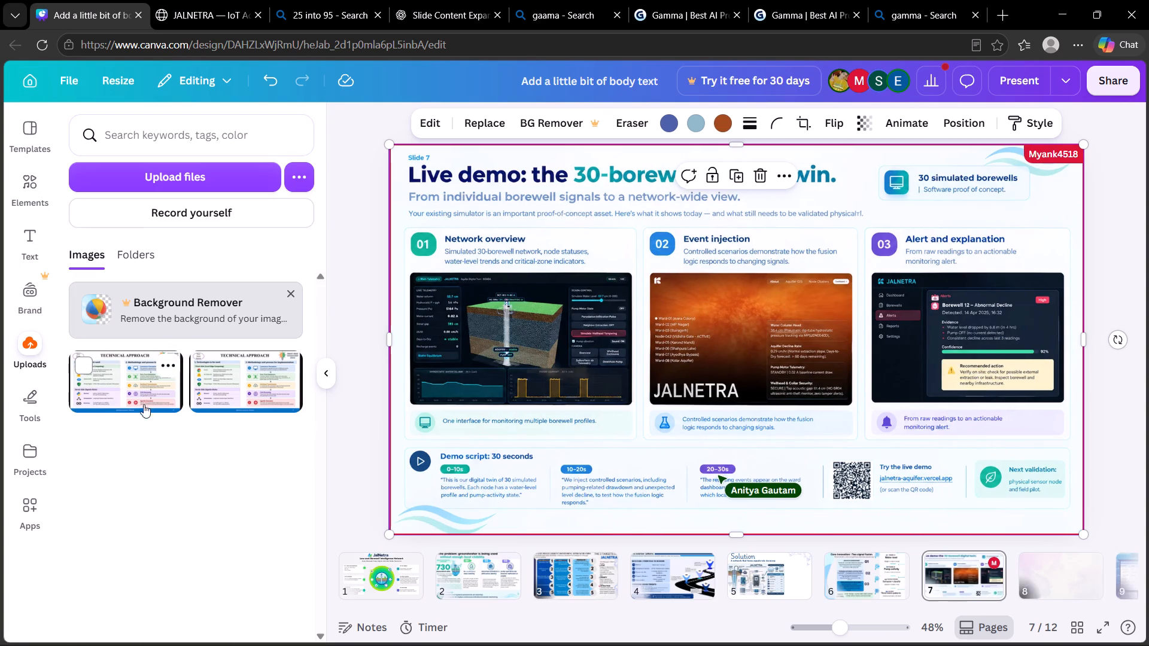
{"action": "left_click", "coordinate": [166, 176]}
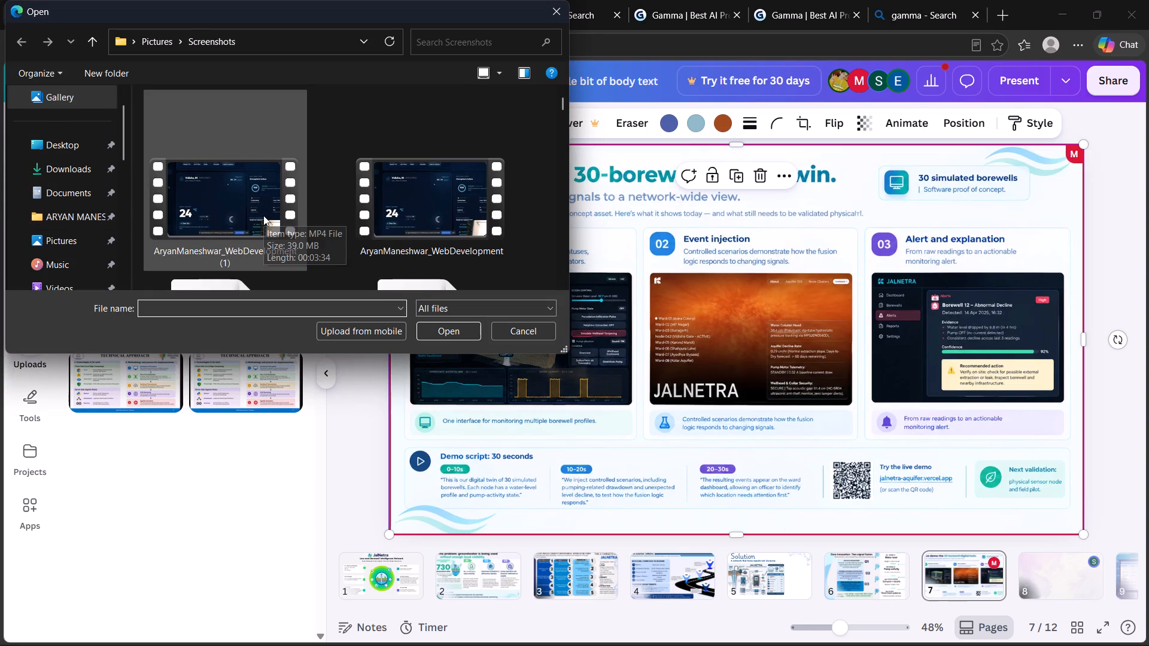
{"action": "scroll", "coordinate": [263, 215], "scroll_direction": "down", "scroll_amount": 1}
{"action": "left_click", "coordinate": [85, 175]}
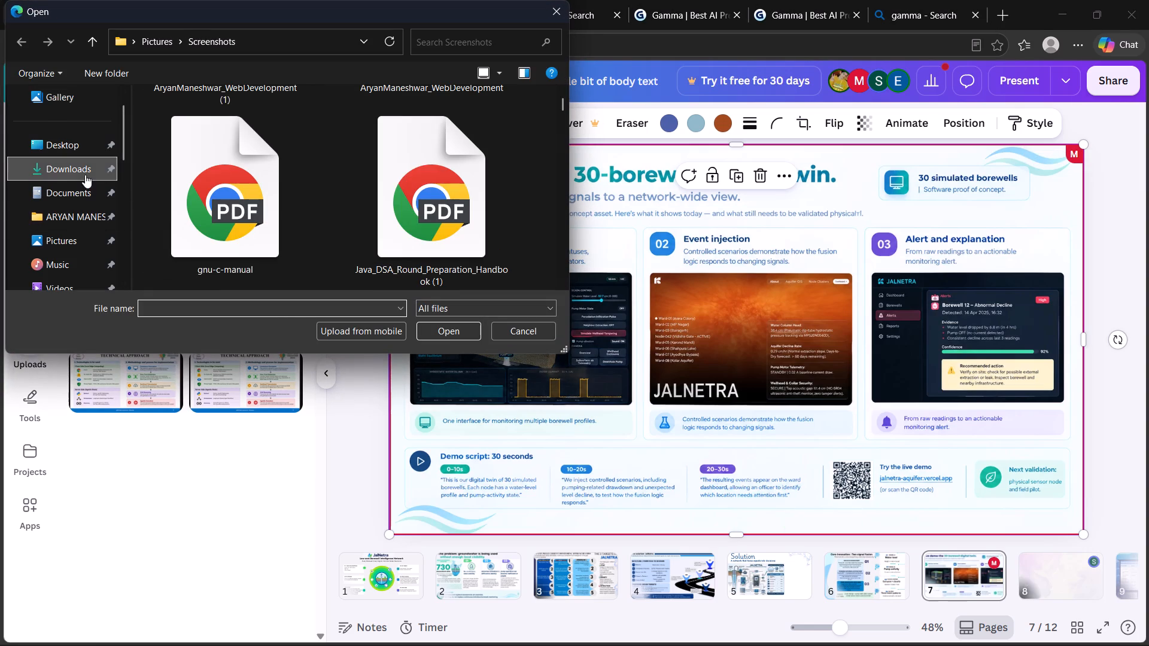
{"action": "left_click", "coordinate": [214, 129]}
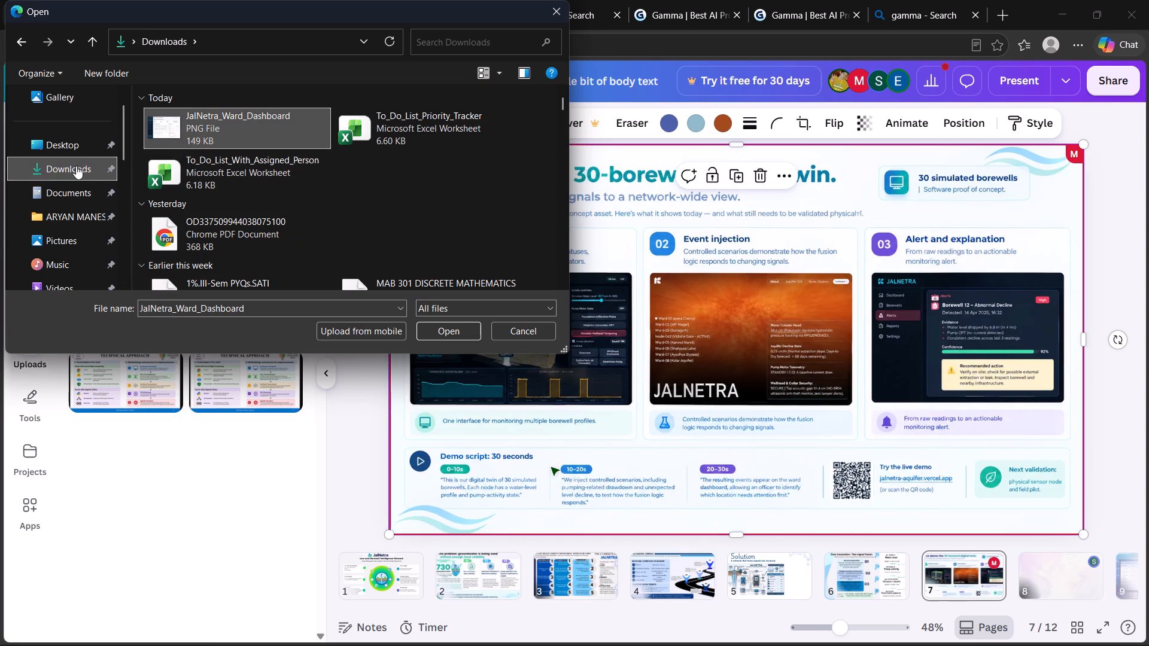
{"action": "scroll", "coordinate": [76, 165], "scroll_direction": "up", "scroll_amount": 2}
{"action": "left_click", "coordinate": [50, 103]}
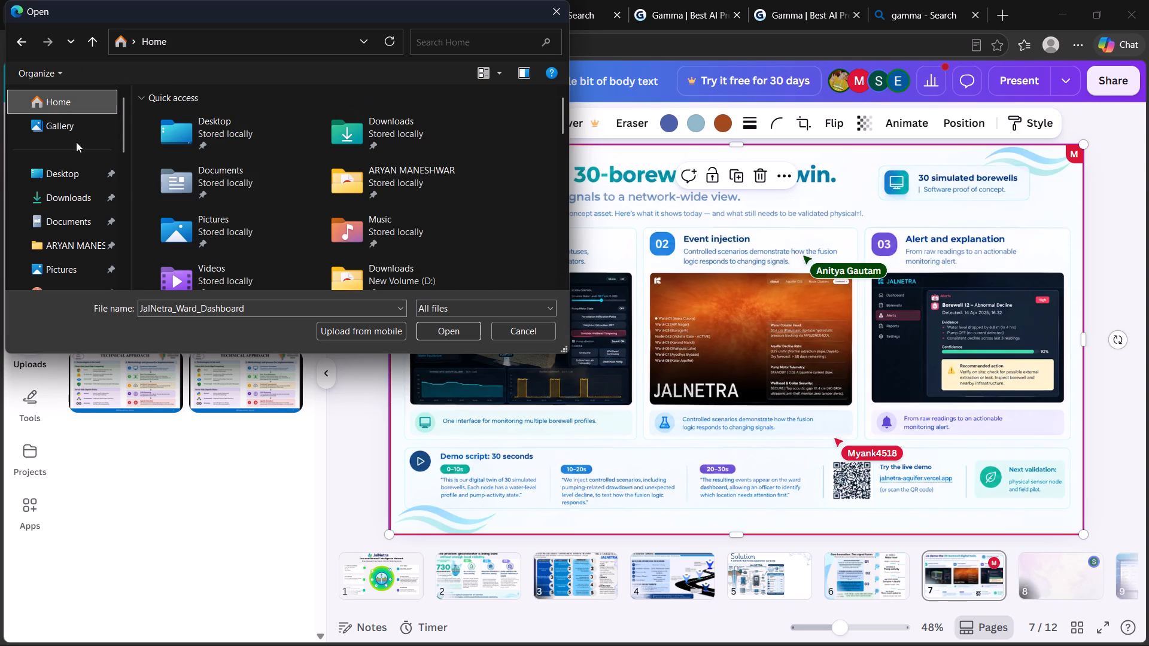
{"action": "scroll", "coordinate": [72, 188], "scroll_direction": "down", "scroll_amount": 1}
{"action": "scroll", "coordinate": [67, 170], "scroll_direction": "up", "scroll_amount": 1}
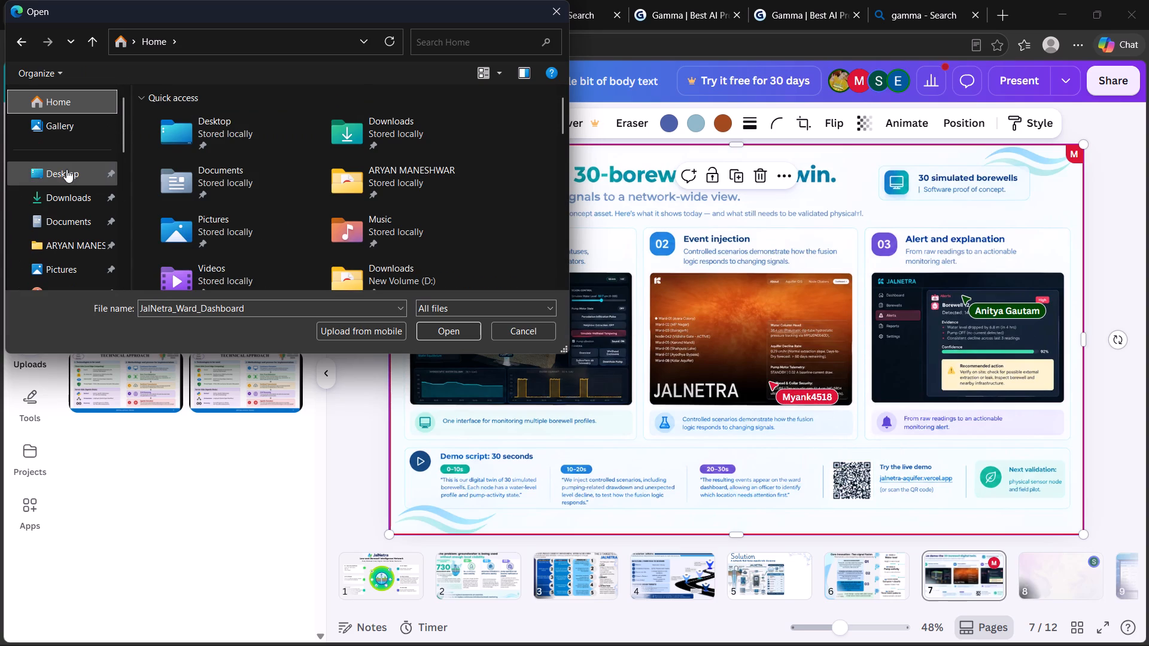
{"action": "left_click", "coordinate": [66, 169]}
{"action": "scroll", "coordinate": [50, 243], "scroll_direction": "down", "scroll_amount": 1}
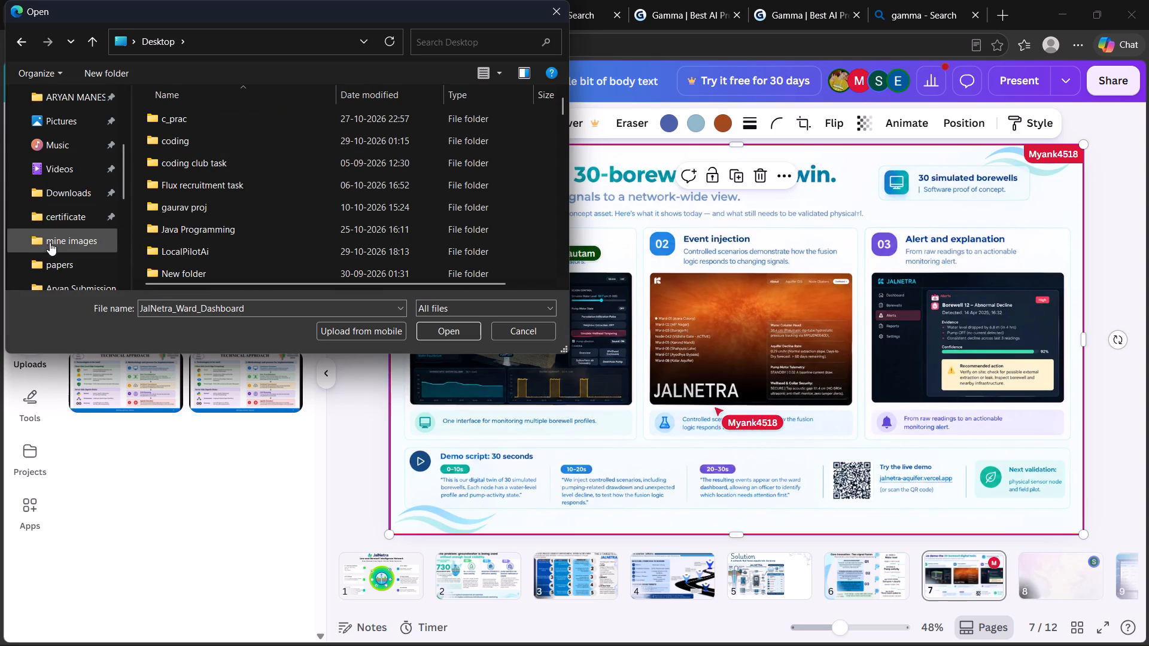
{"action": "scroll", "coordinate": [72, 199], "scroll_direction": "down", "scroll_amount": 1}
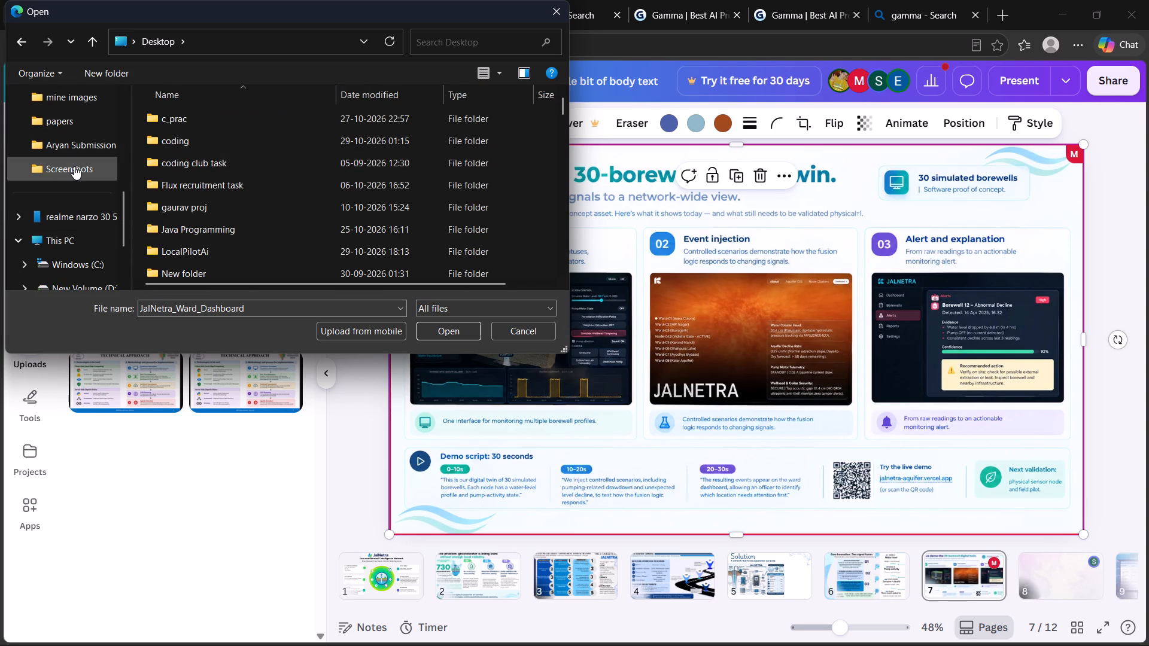
{"action": "left_click", "coordinate": [78, 164]}
{"action": "scroll", "coordinate": [236, 215], "scroll_direction": "down", "scroll_amount": 1}
{"action": "scroll", "coordinate": [242, 197], "scroll_direction": "up", "scroll_amount": 1}
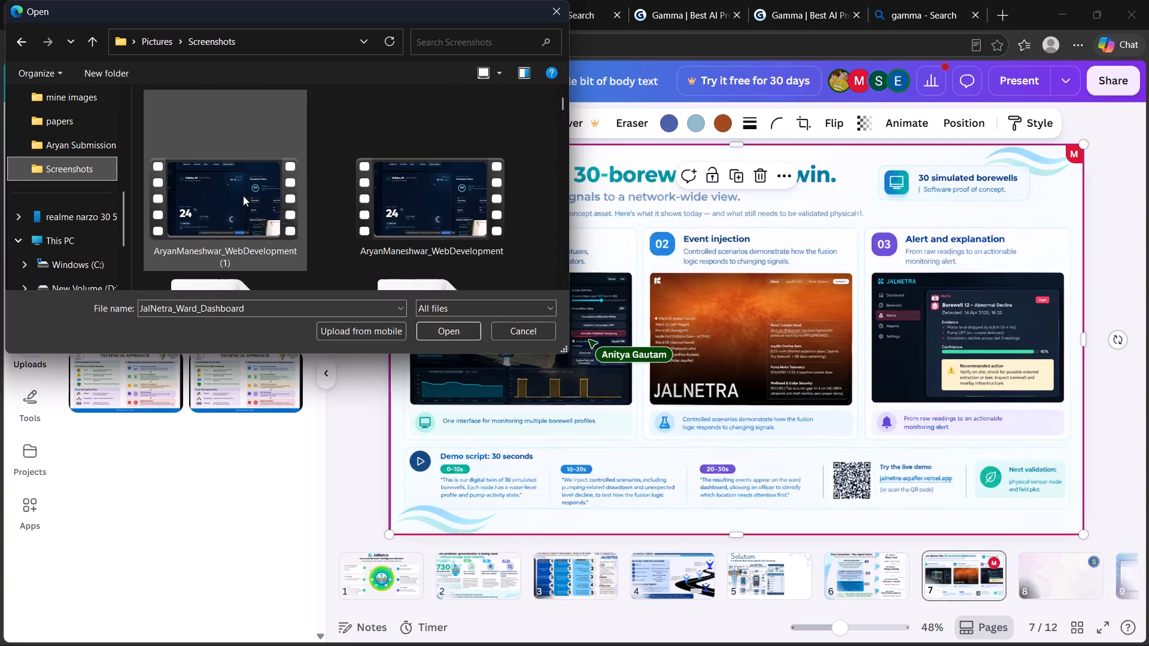
{"action": "scroll", "coordinate": [243, 196], "scroll_direction": "up", "scroll_amount": 4}
{"action": "scroll", "coordinate": [275, 183], "scroll_direction": "down", "scroll_amount": 6}
{"action": "scroll", "coordinate": [431, 172], "scroll_direction": "down", "scroll_amount": 2}
{"action": "scroll", "coordinate": [432, 169], "scroll_direction": "up", "scroll_amount": 2}
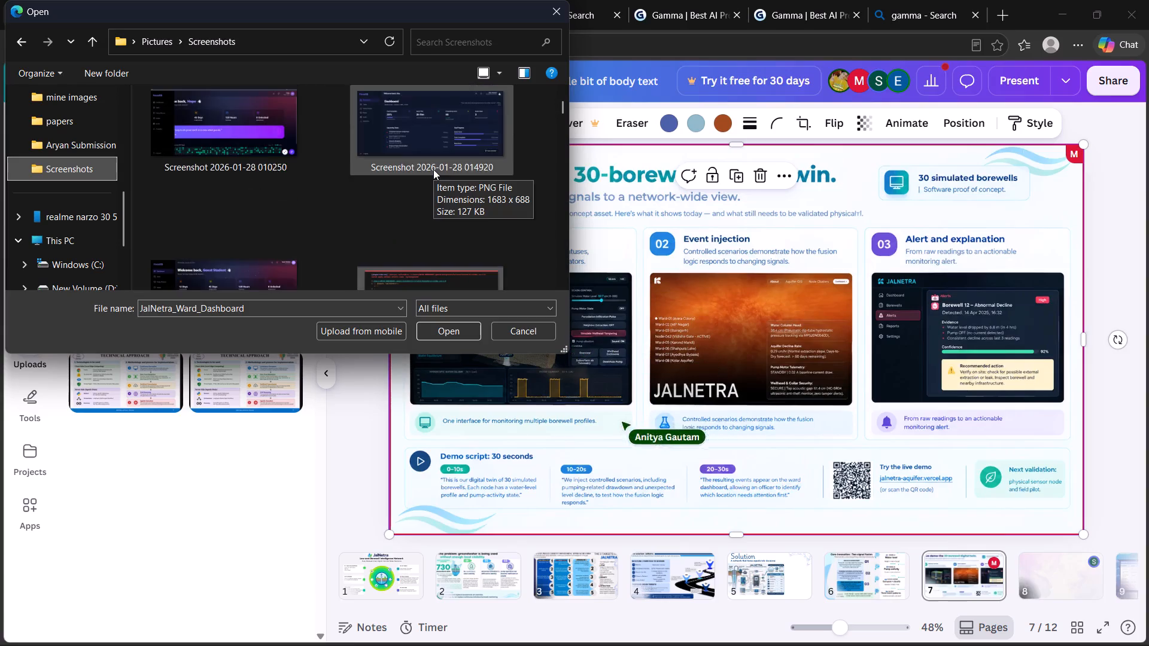
{"action": "scroll", "coordinate": [433, 169], "scroll_direction": "up", "scroll_amount": 2}
{"action": "scroll", "coordinate": [433, 169], "scroll_direction": "down", "scroll_amount": 2}
{"action": "scroll", "coordinate": [433, 169], "scroll_direction": "up", "scroll_amount": 4}
{"action": "scroll", "coordinate": [433, 169], "scroll_direction": "down", "scroll_amount": 7}
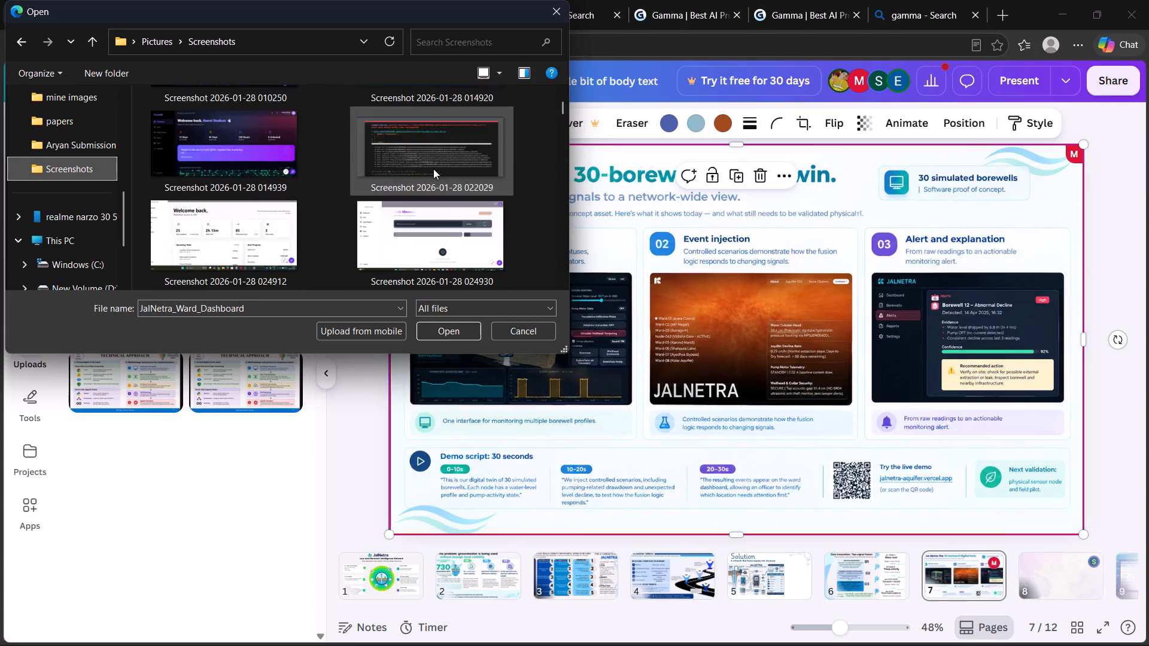
{"action": "scroll", "coordinate": [433, 169], "scroll_direction": "down", "scroll_amount": 19}
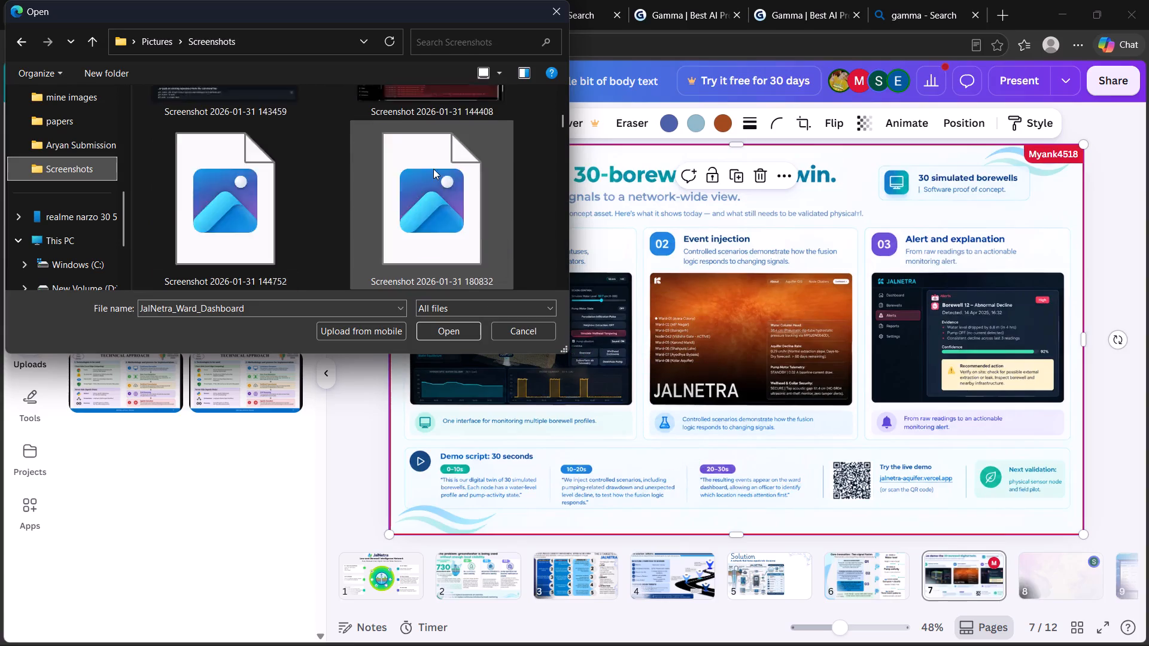
{"action": "scroll", "coordinate": [433, 169], "scroll_direction": "down", "scroll_amount": 14}
{"action": "scroll", "coordinate": [436, 169], "scroll_direction": "down", "scroll_amount": 12}
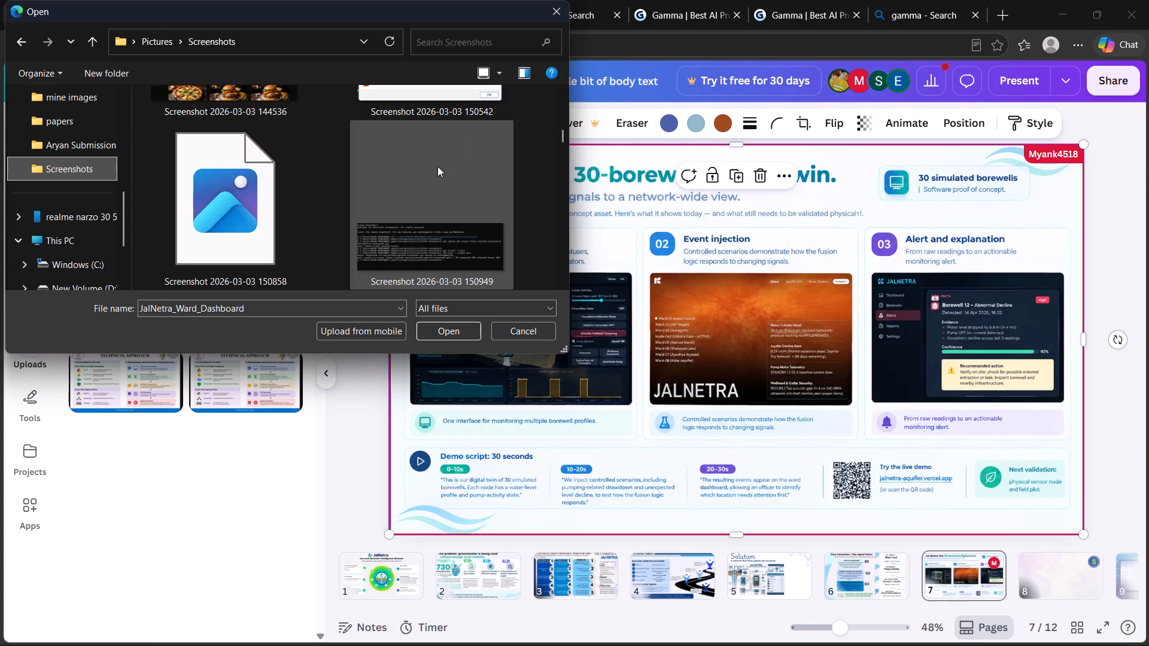
{"action": "scroll", "coordinate": [437, 166], "scroll_direction": "down", "scroll_amount": 9}
{"action": "scroll", "coordinate": [437, 166], "scroll_direction": "down", "scroll_amount": 20}
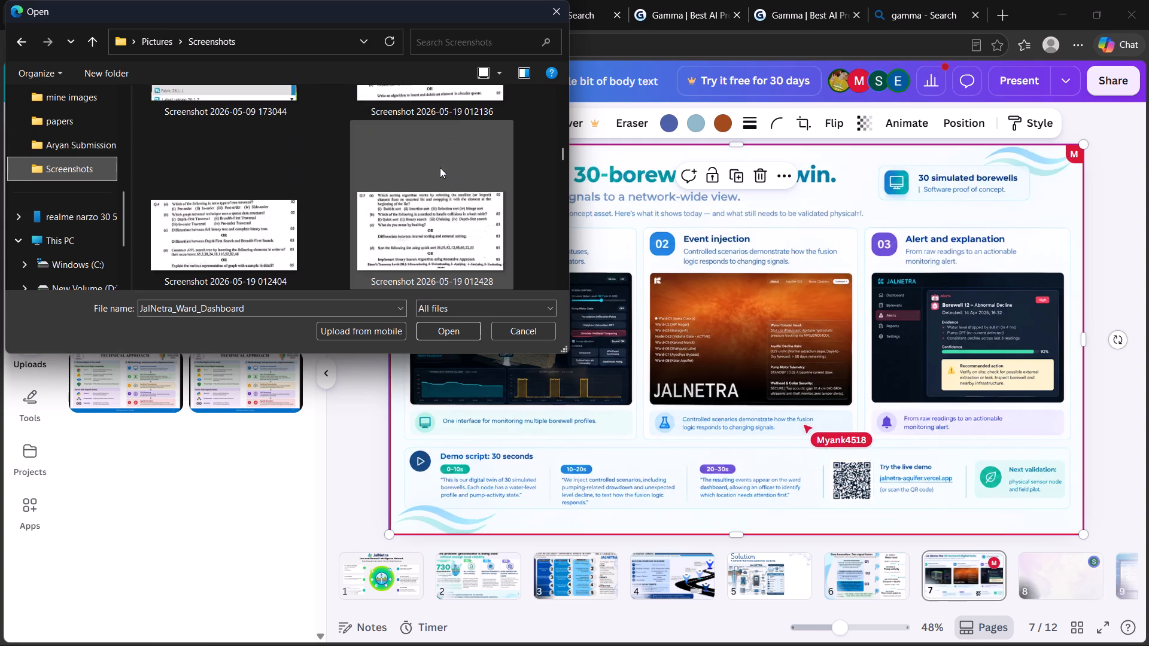
{"action": "scroll", "coordinate": [440, 167], "scroll_direction": "down", "scroll_amount": 20}
{"action": "scroll", "coordinate": [440, 167], "scroll_direction": "down", "scroll_amount": 7}
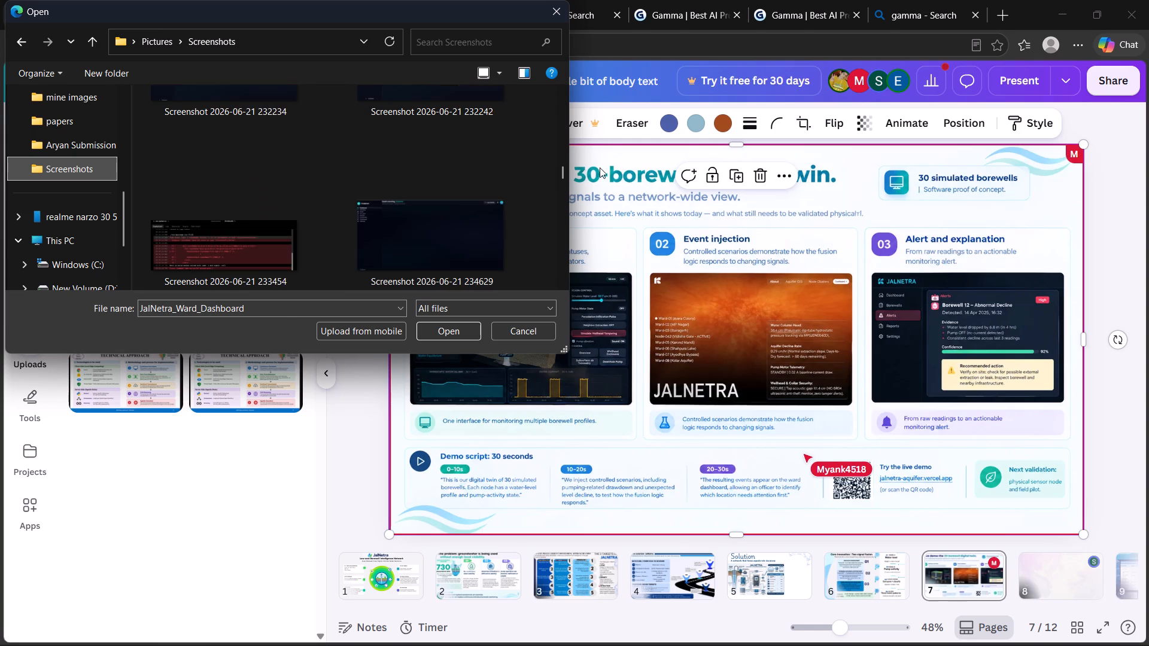
{"action": "left_click_drag", "start_coordinate": [559, 171], "coordinate": [561, 283]}
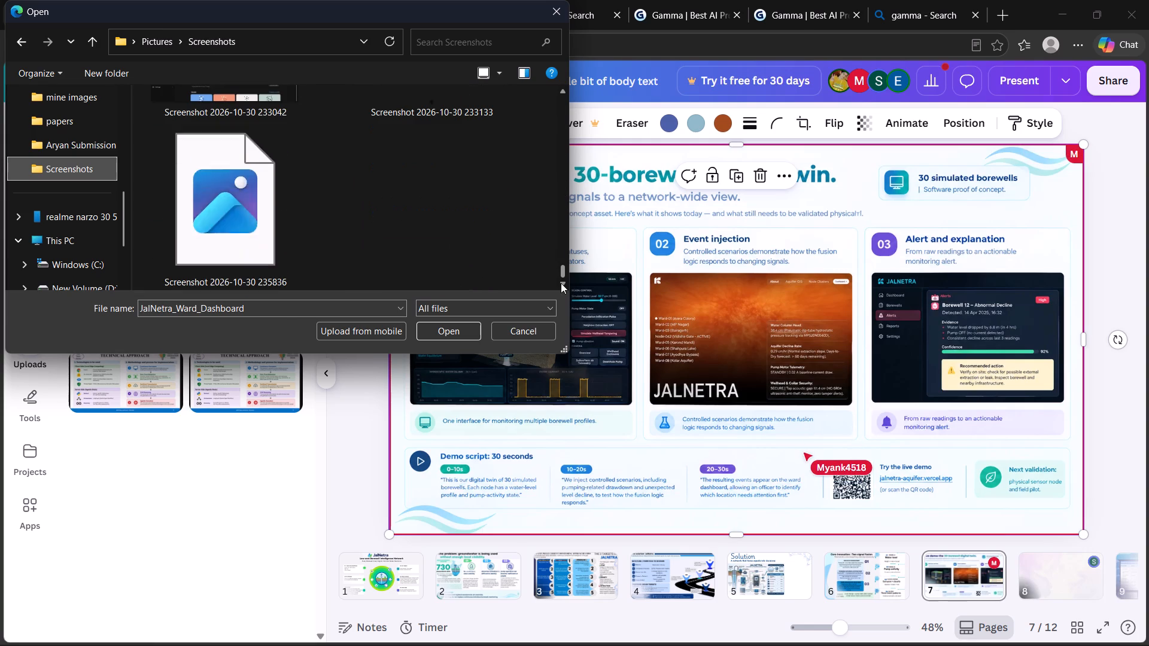
{"action": "left_click_drag", "start_coordinate": [561, 283], "coordinate": [561, 290]}
{"action": "scroll", "coordinate": [232, 209], "scroll_direction": "up", "scroll_amount": 1}
{"action": "scroll", "coordinate": [235, 204], "scroll_direction": "down", "scroll_amount": 3}
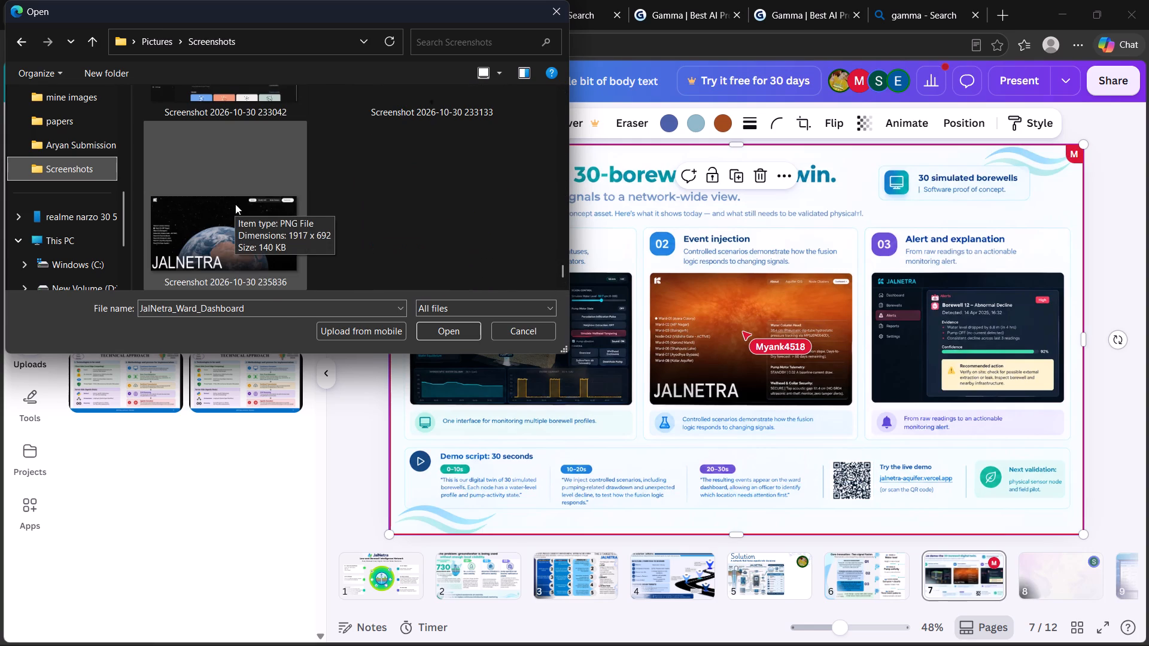
{"action": "left_click", "coordinate": [237, 227]}
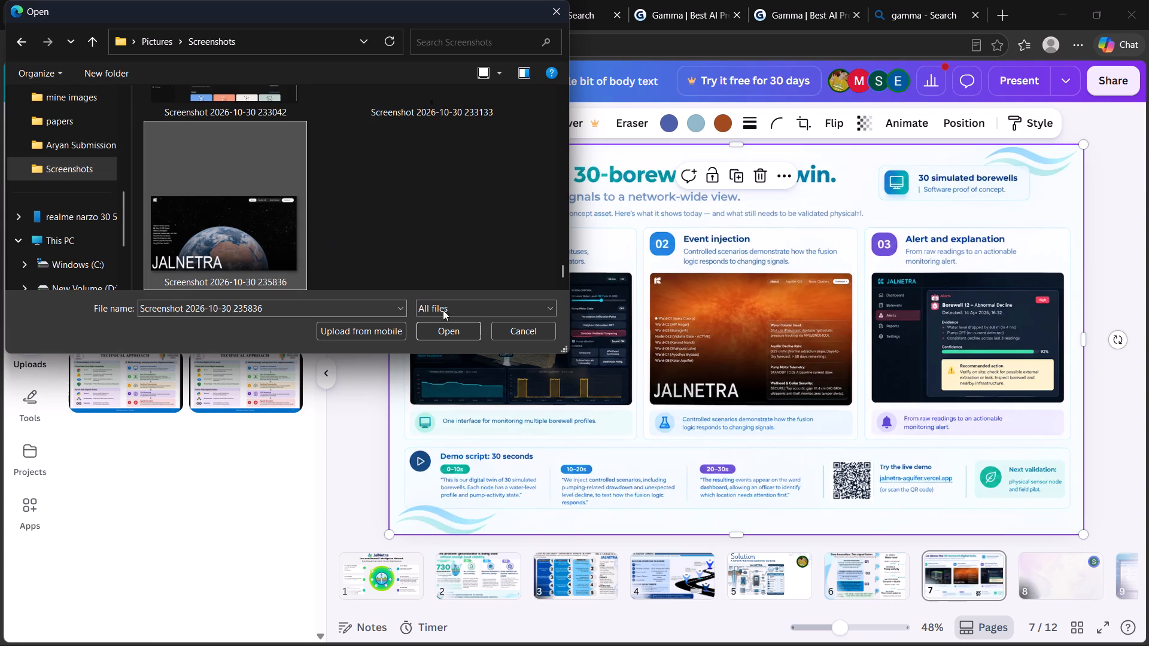
{"action": "left_click", "coordinate": [448, 333]}
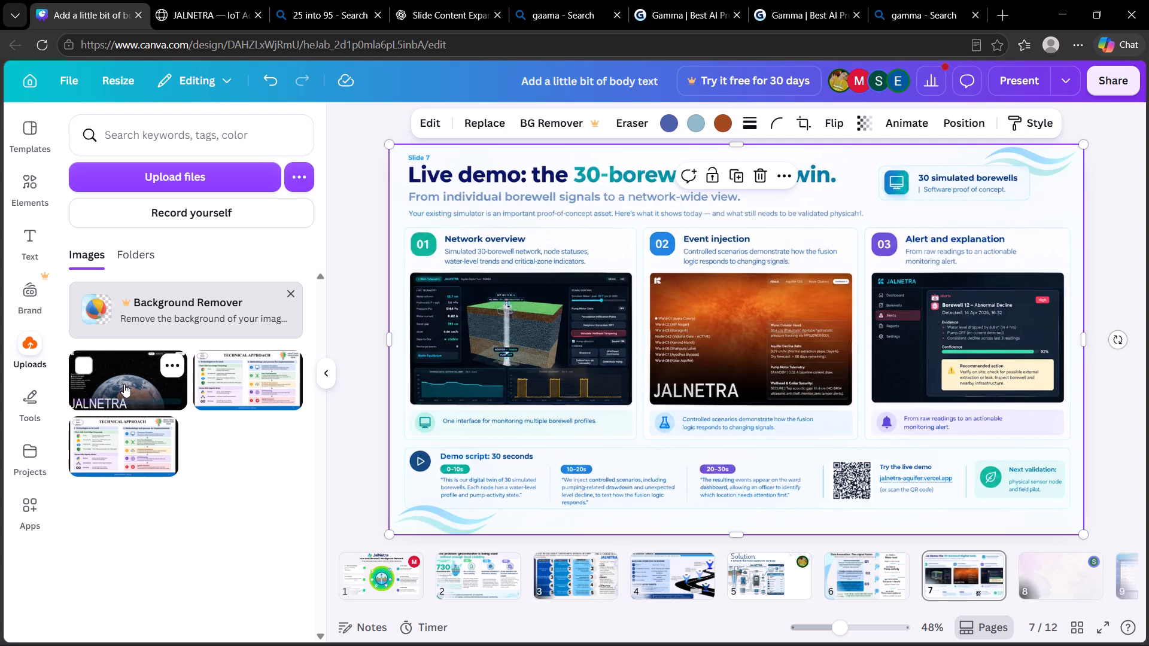
Place the uploaded globe screenshot on slide 7, shrunk and cropped to cover the orange image in the Event injection card.
{"action": "left_click_drag", "start_coordinate": [139, 384], "coordinate": [339, 373]}
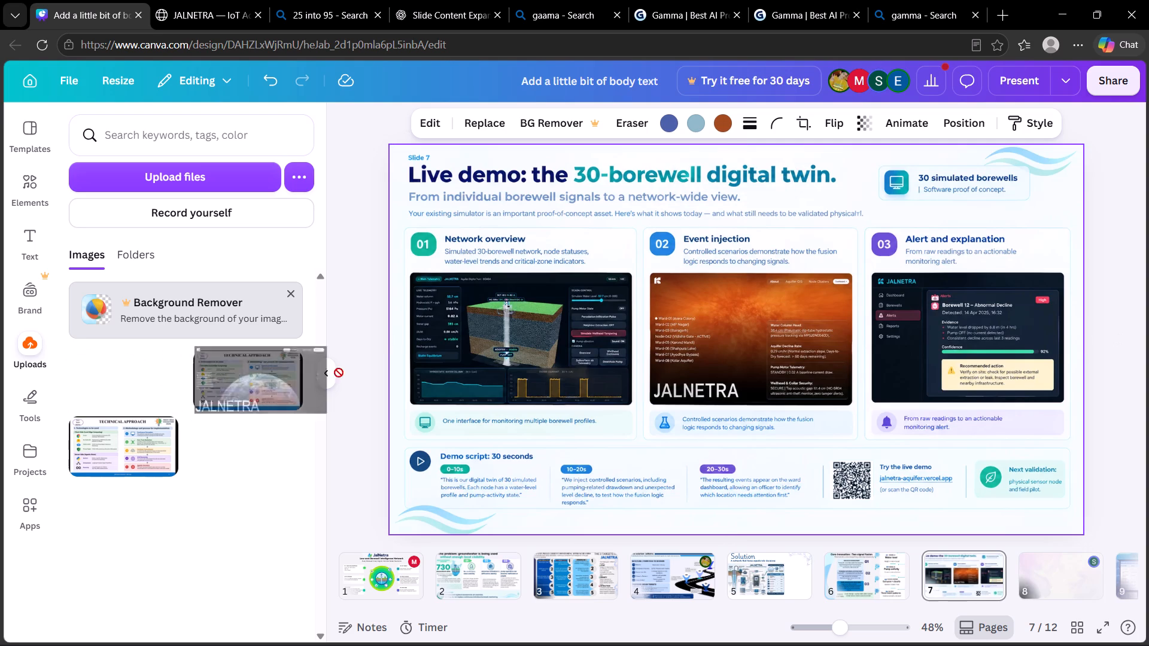
{"action": "left_click_drag", "start_coordinate": [339, 373], "coordinate": [574, 271]}
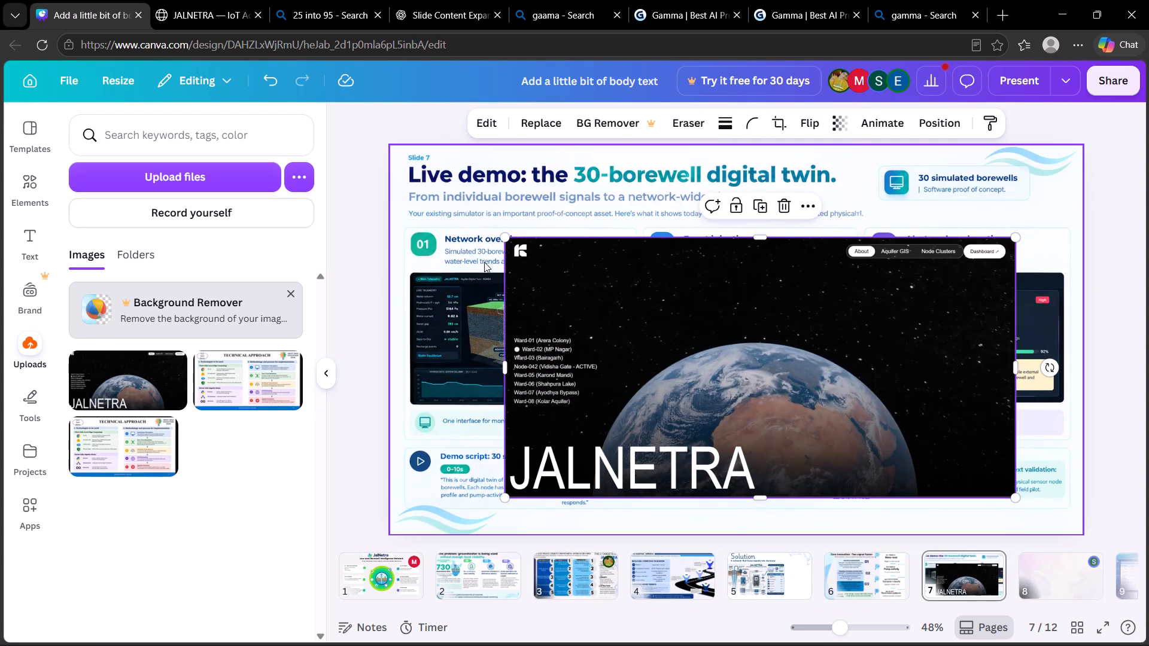
{"action": "left_click_drag", "start_coordinate": [501, 235], "coordinate": [750, 401]}
{"action": "left_click_drag", "start_coordinate": [876, 439], "coordinate": [753, 340]}
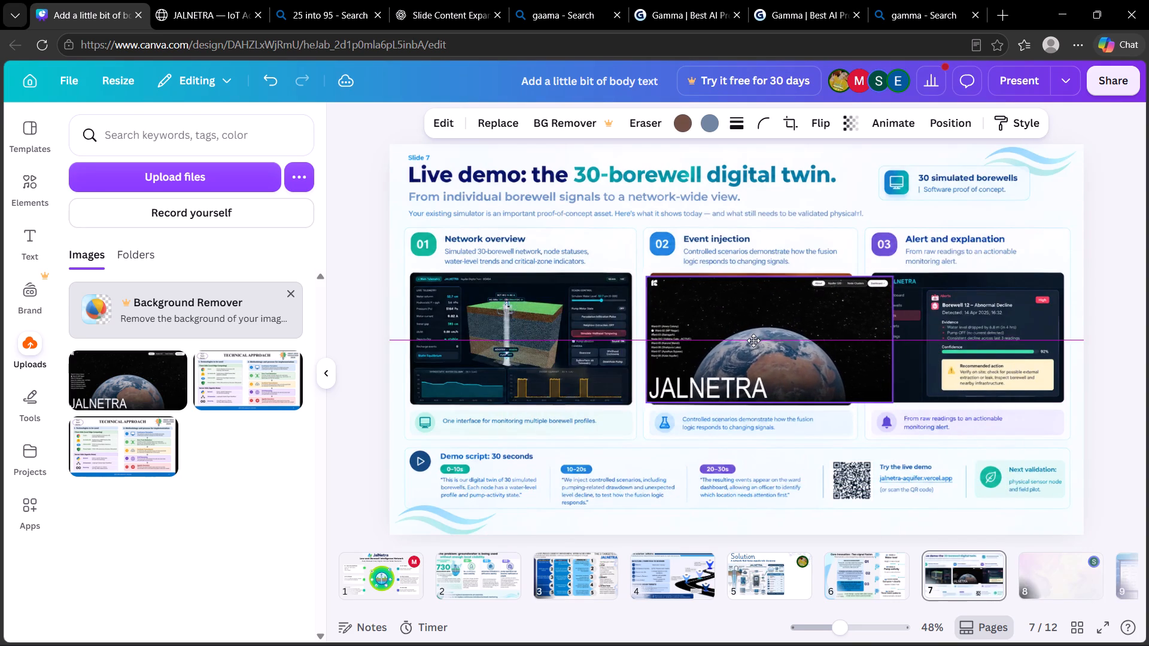
{"action": "left_click_drag", "start_coordinate": [753, 340], "coordinate": [756, 339]}
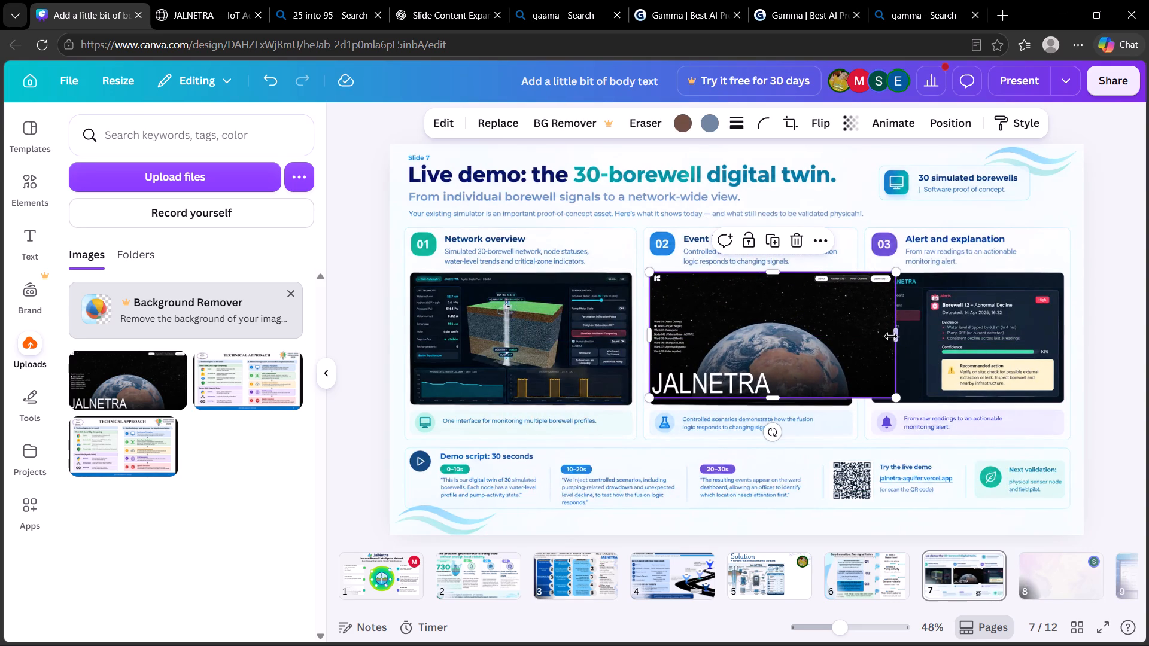
{"action": "left_click_drag", "start_coordinate": [892, 336], "coordinate": [841, 342]}
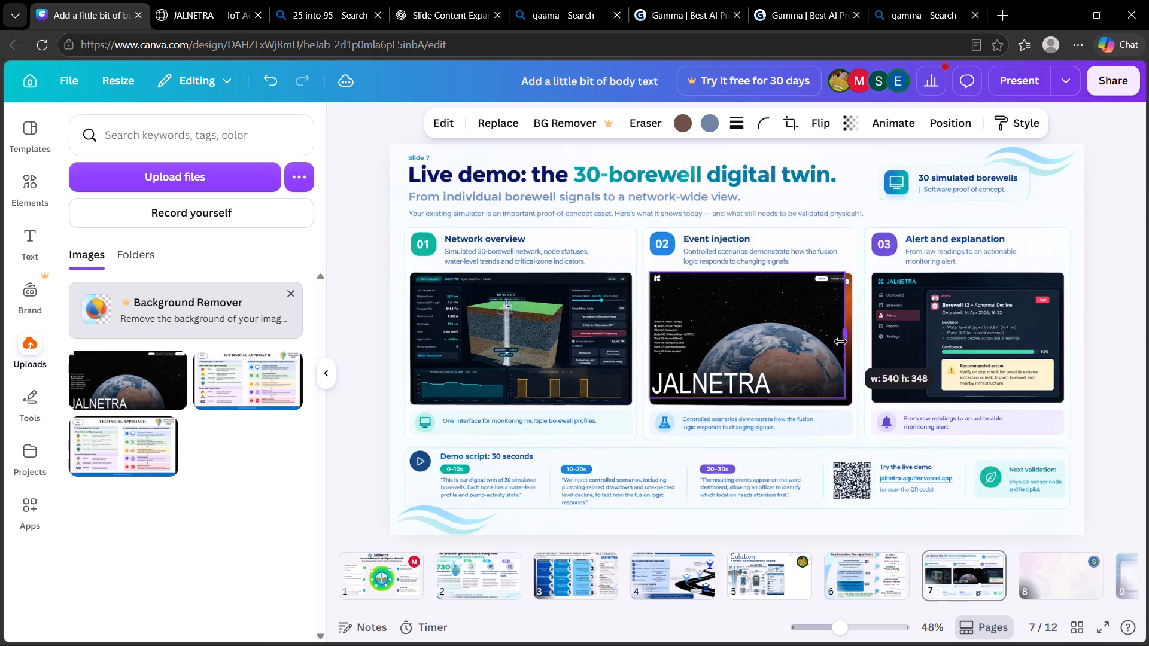
{"action": "left_click_drag", "start_coordinate": [841, 342], "coordinate": [841, 342]}
{"action": "left_click", "coordinate": [785, 345]}
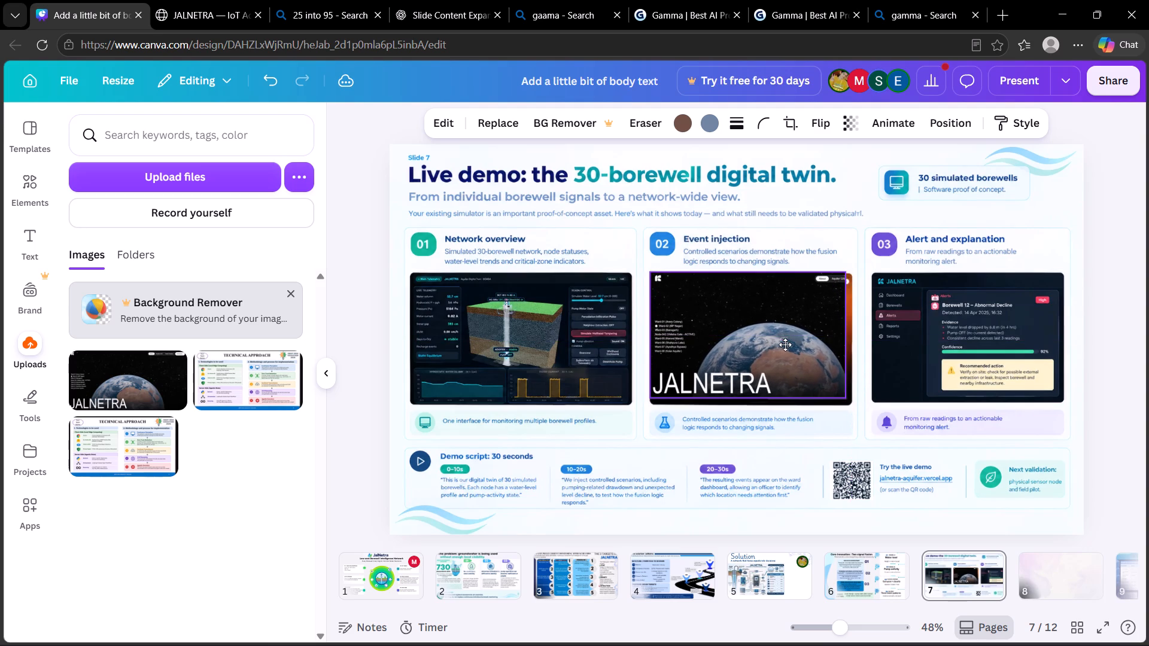
{"action": "left_click", "coordinate": [849, 398]}
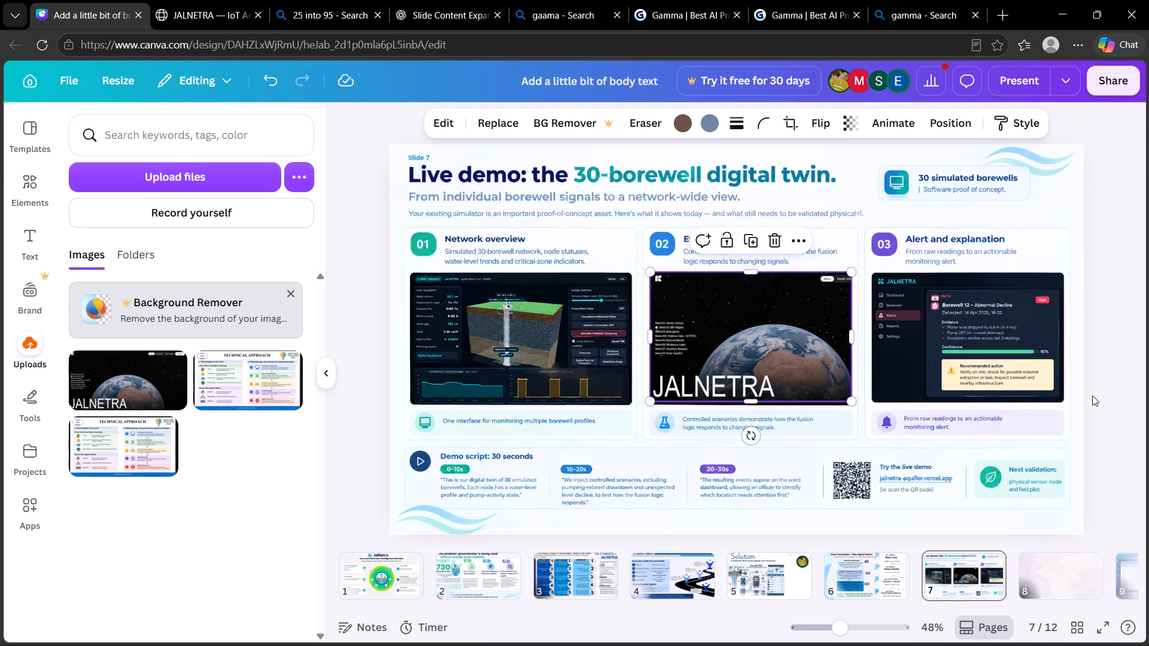
{"action": "left_click", "coordinate": [1116, 382]}
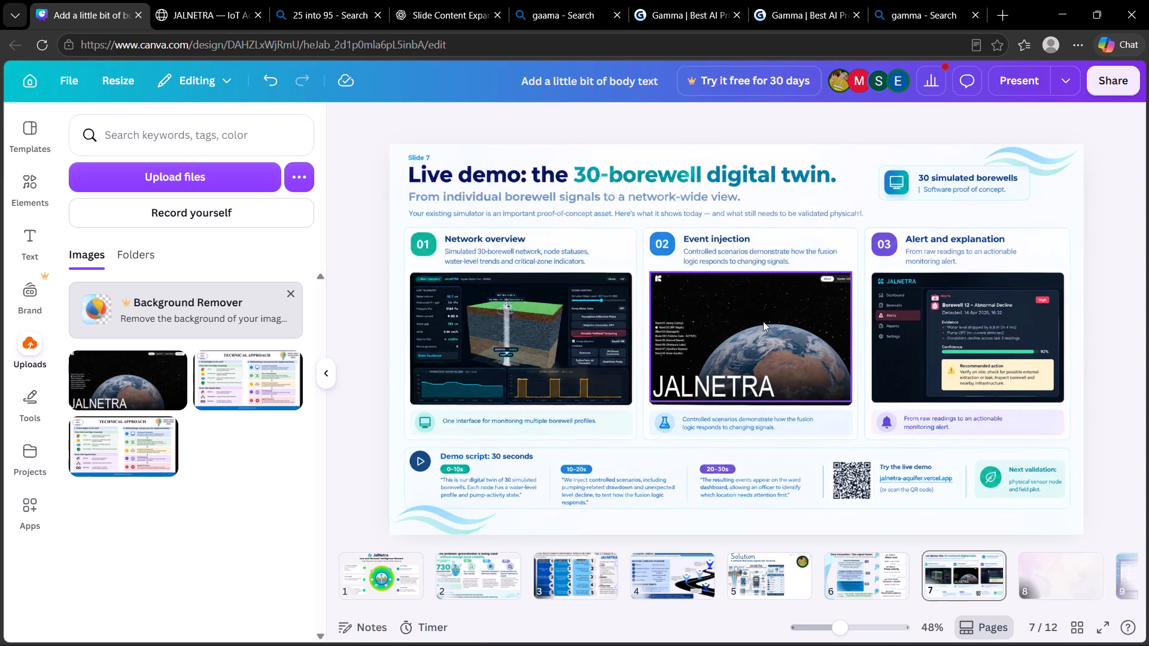
Upload the JalNetra_Ward_Dashboard PNG from the Downloads folder.
{"action": "left_click", "coordinate": [169, 177]}
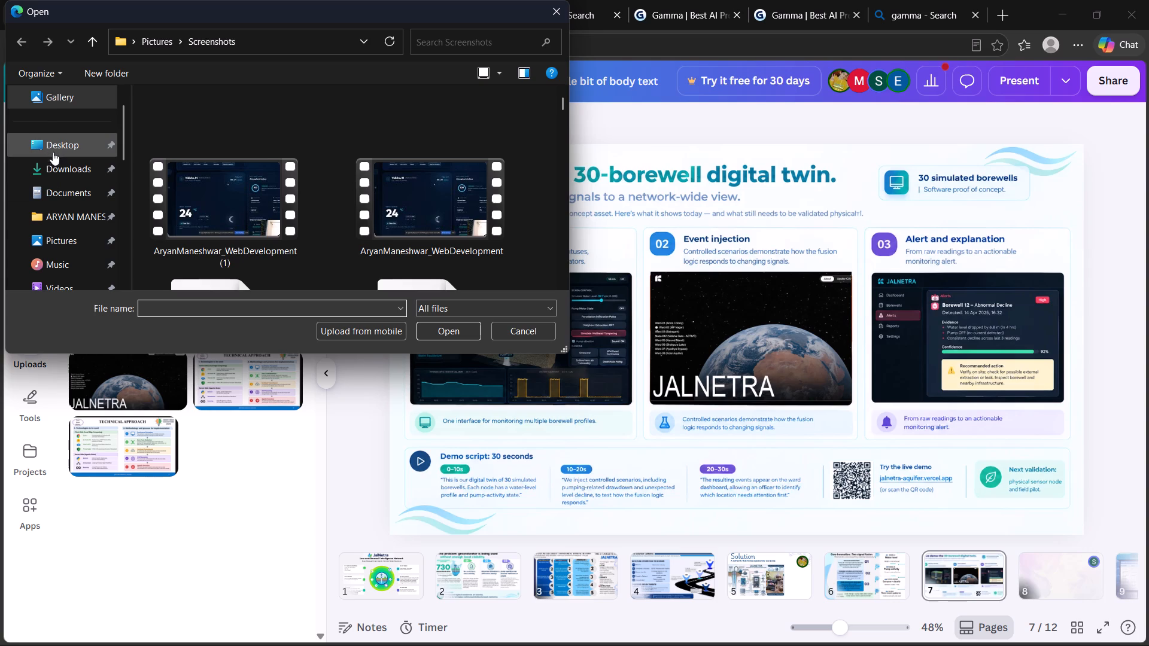
{"action": "left_click", "coordinate": [54, 163]}
{"action": "left_click", "coordinate": [215, 134]}
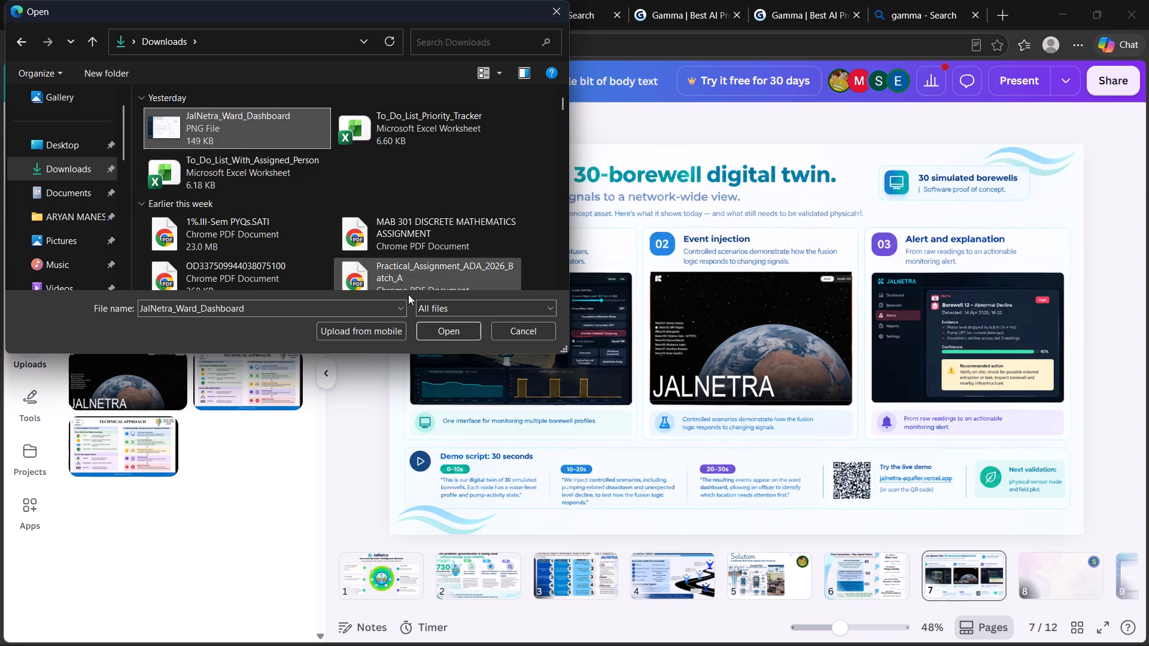
{"action": "left_click", "coordinate": [442, 328]}
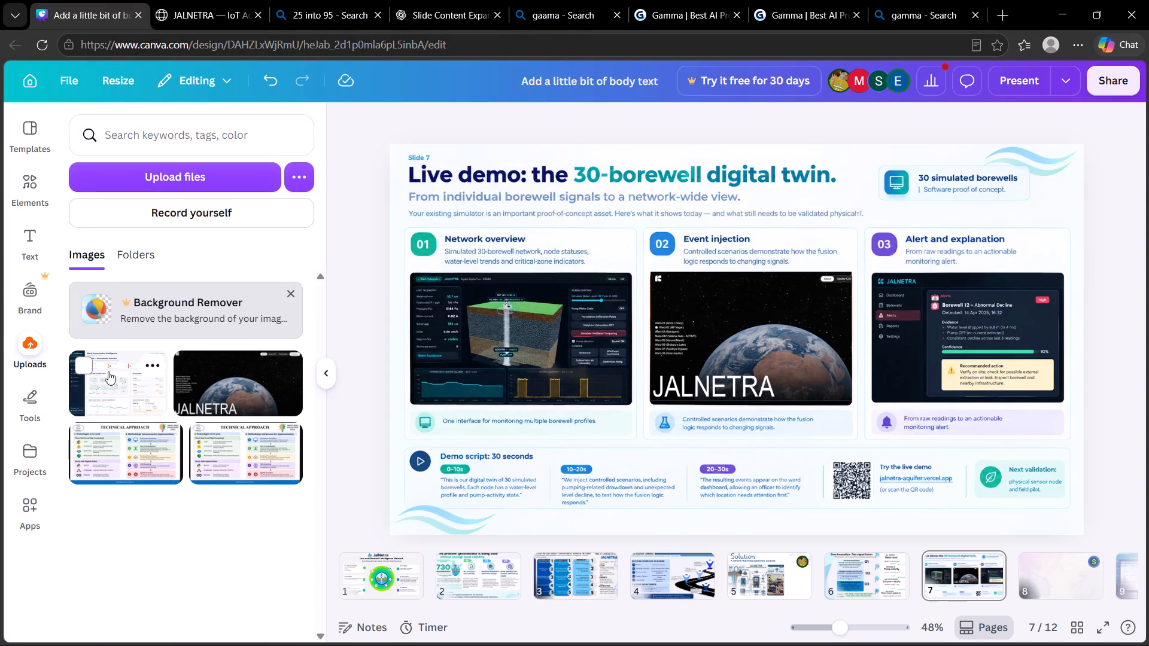
Place the uploaded ward dashboard image on slide 7, resized to cover the picture in the Alert and explanation card.
{"action": "left_click_drag", "start_coordinate": [129, 387], "coordinate": [677, 323]}
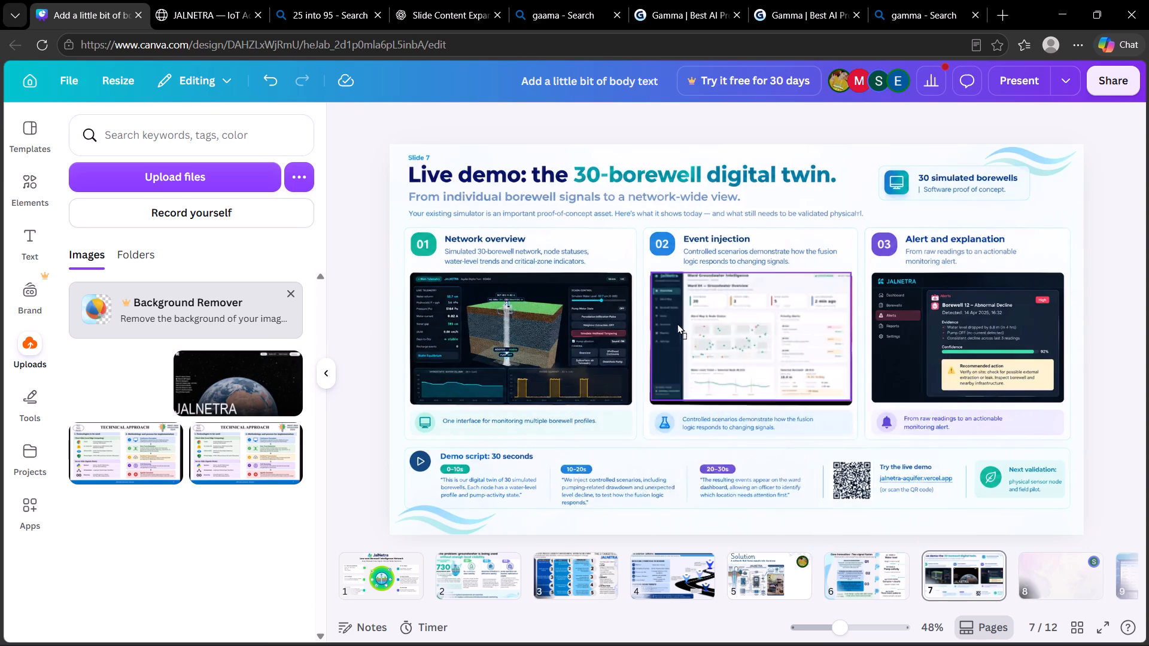
{"action": "left_click_drag", "start_coordinate": [677, 323], "coordinate": [633, 296]}
{"action": "left_click_drag", "start_coordinate": [572, 260], "coordinate": [759, 477]}
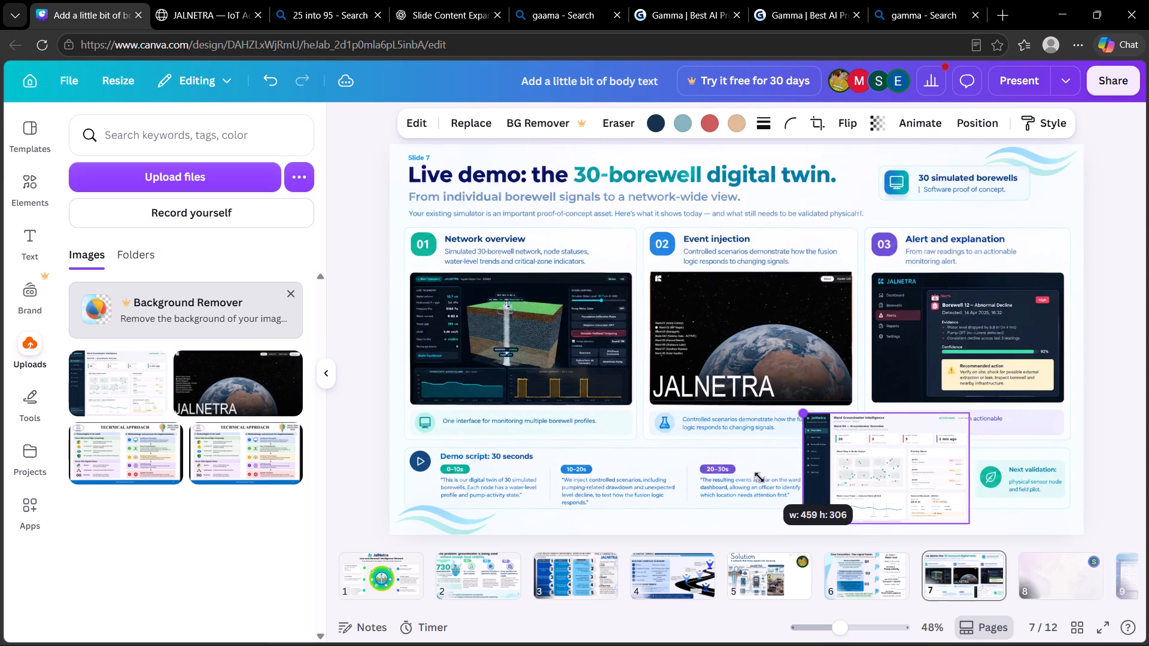
{"action": "left_click_drag", "start_coordinate": [759, 477], "coordinate": [761, 477]}
{"action": "left_click_drag", "start_coordinate": [893, 481], "coordinate": [968, 345]}
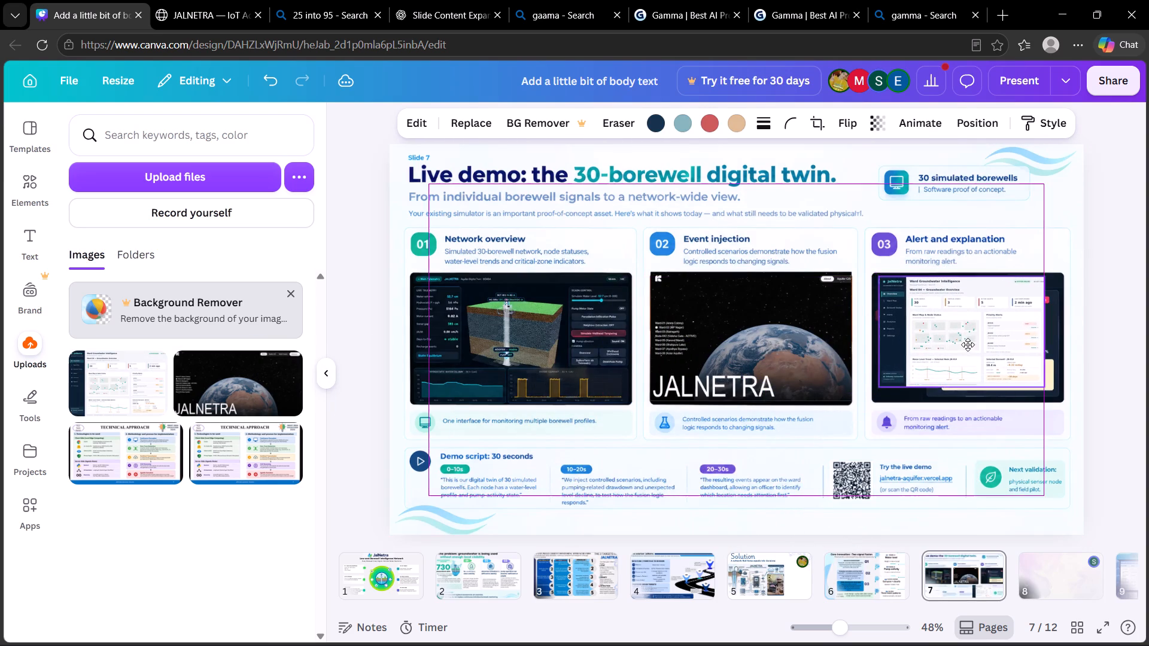
{"action": "left_click_drag", "start_coordinate": [968, 345], "coordinate": [961, 342]}
{"action": "left_click_drag", "start_coordinate": [1037, 382], "coordinate": [1049, 386]}
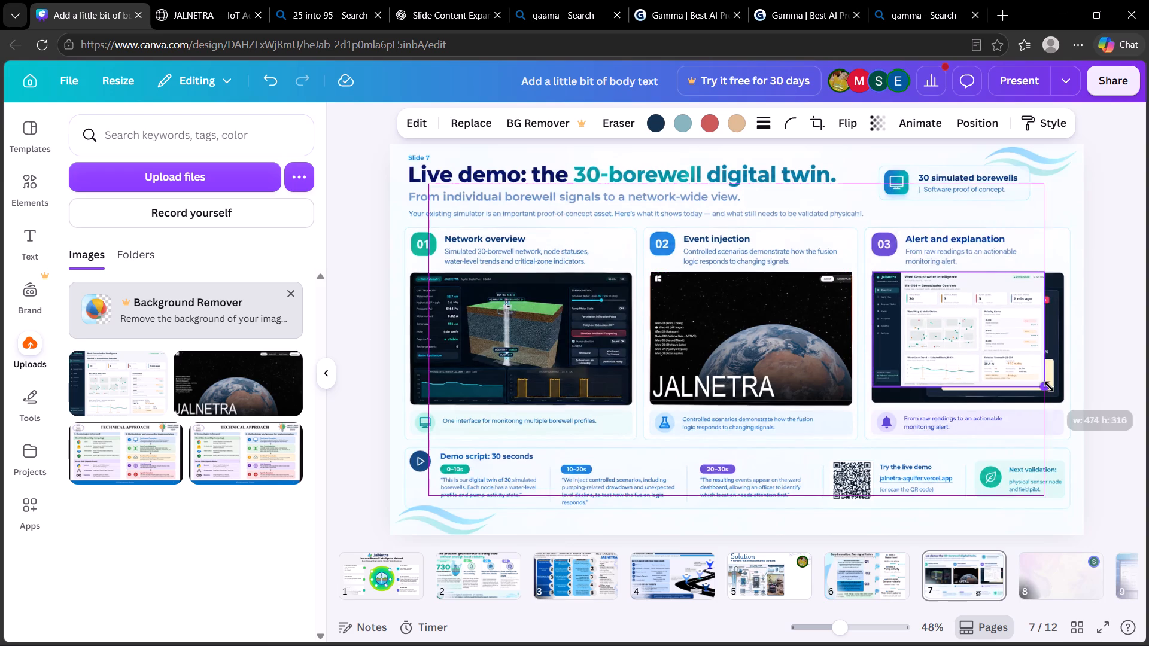
{"action": "left_click_drag", "start_coordinate": [1049, 386], "coordinate": [1068, 398]}
{"action": "left_click", "coordinate": [1124, 371]}
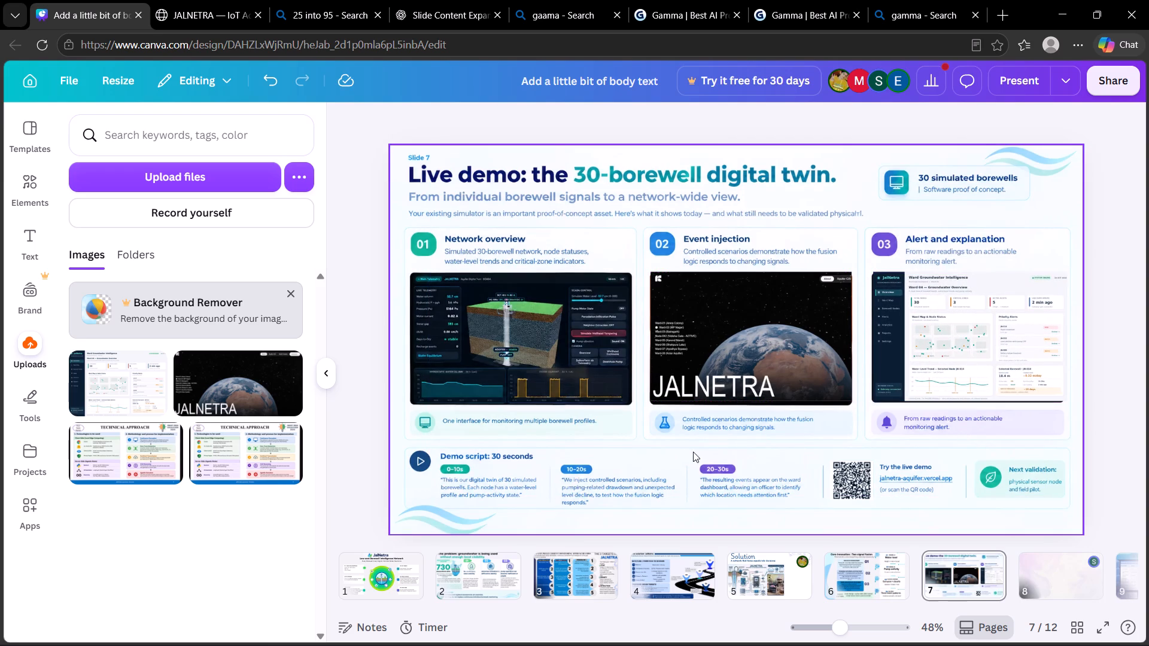
Check the pictures on slide 7, then look through the earlier slides 1 to 4.
{"action": "left_click", "coordinate": [595, 386]}
{"action": "left_click", "coordinate": [715, 354]}
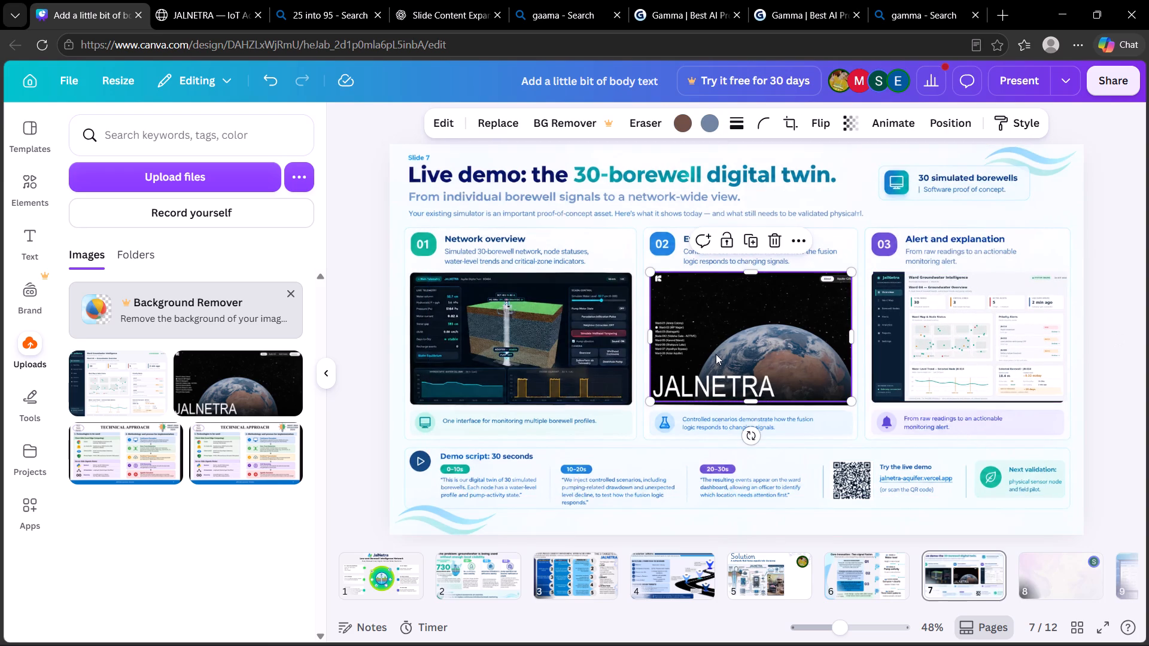
{"action": "left_click", "coordinate": [746, 400]}
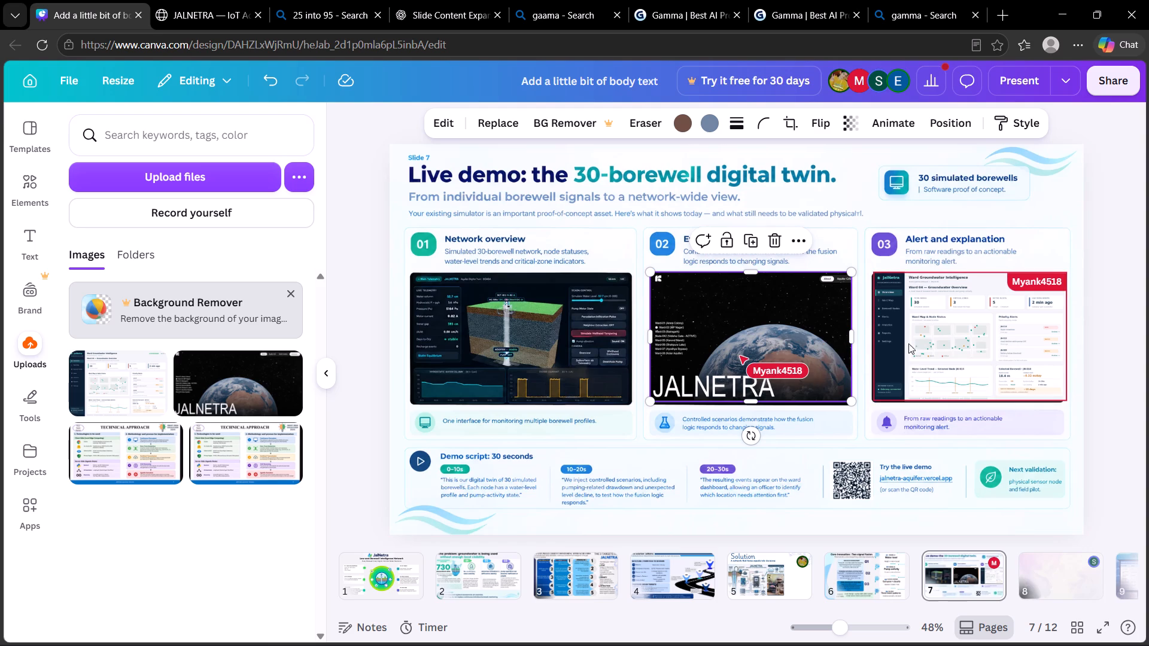
{"action": "left_click", "coordinate": [773, 455]}
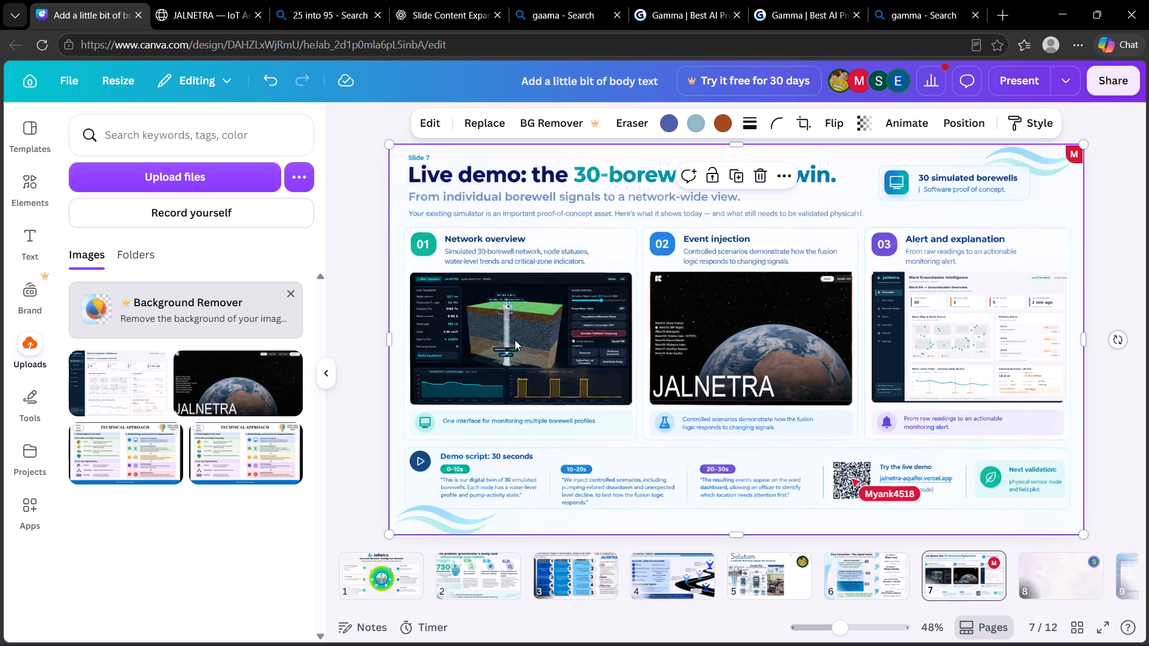
{"action": "left_click", "coordinate": [867, 584]}
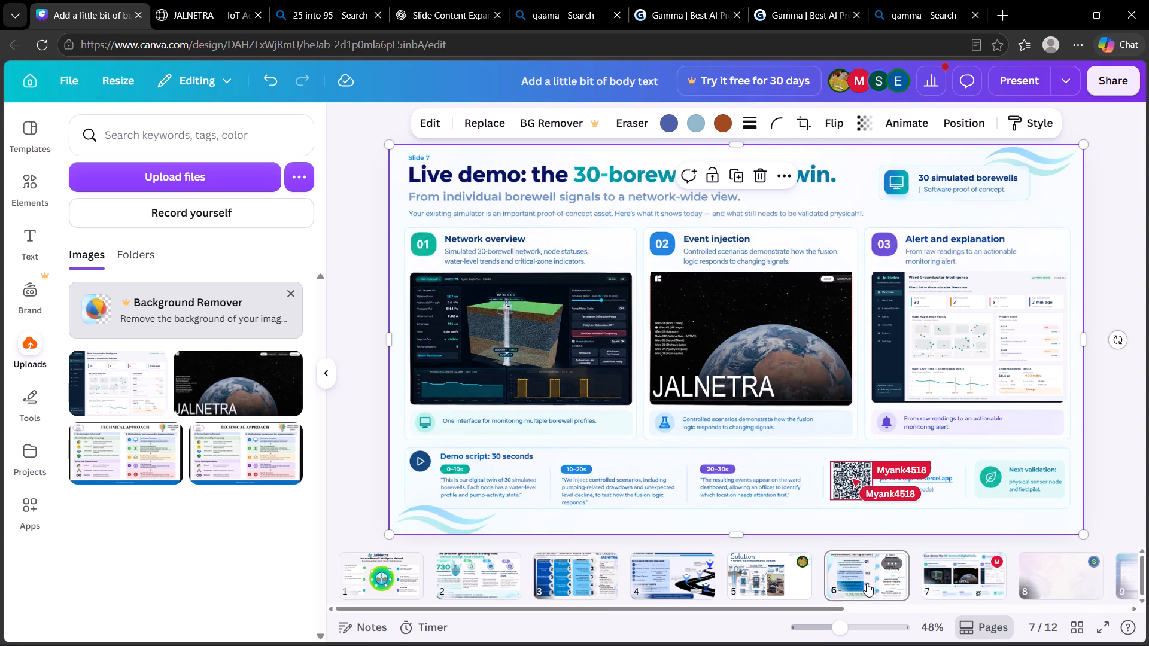
{"action": "left_click", "coordinate": [944, 584]}
{"action": "left_click_drag", "start_coordinate": [962, 587], "coordinate": [895, 590]}
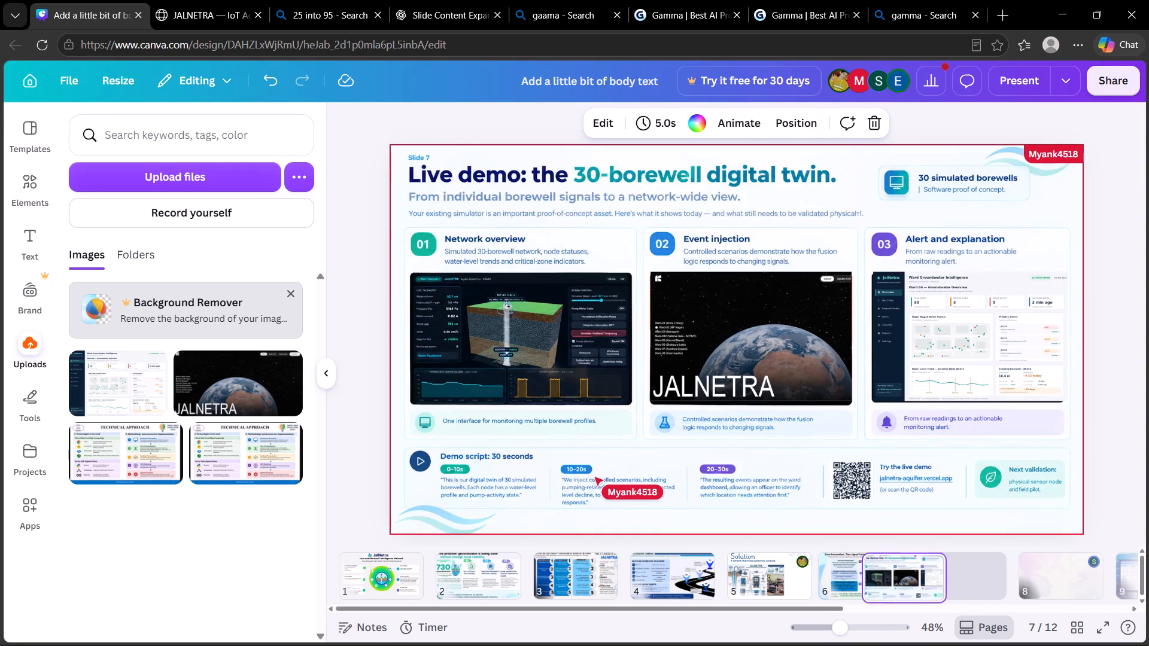
{"action": "left_click_drag", "start_coordinate": [895, 590], "coordinate": [941, 590]}
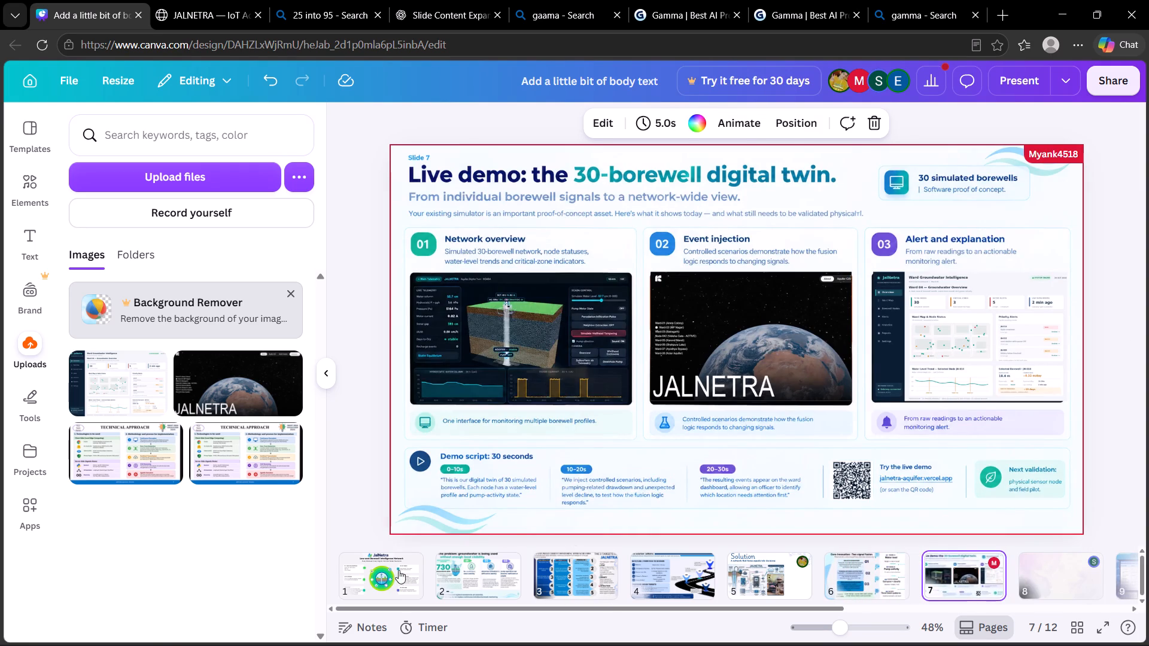
{"action": "left_click", "coordinate": [387, 570]}
{"action": "left_click", "coordinate": [465, 577]}
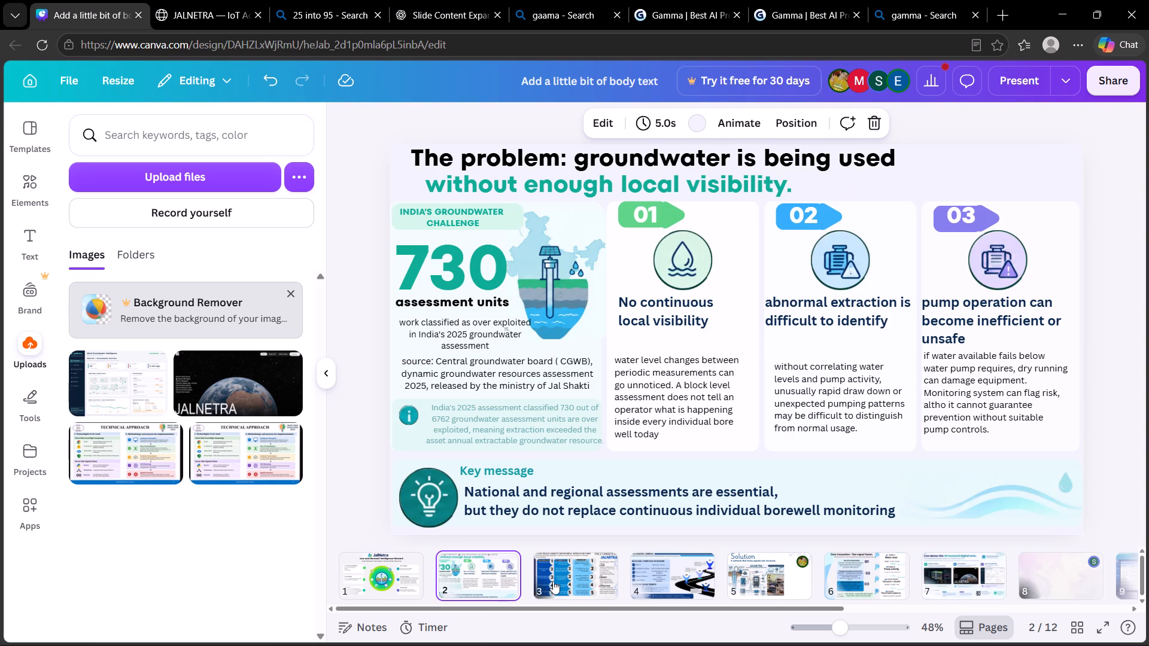
{"action": "left_click", "coordinate": [571, 578]}
{"action": "left_click", "coordinate": [688, 563]}
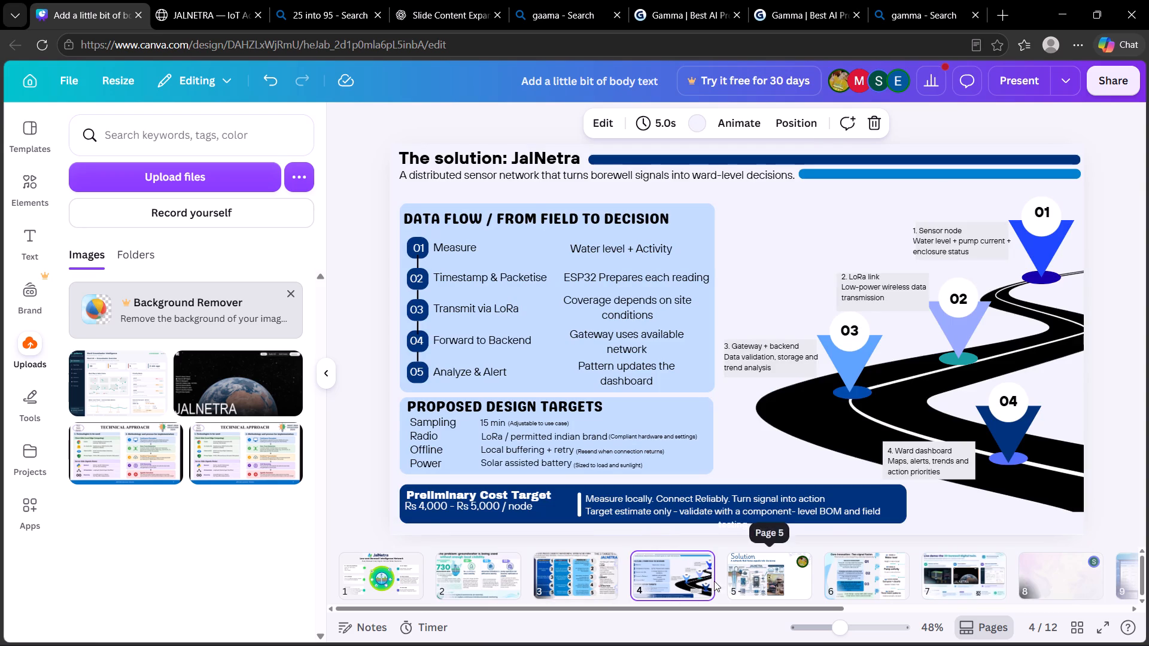
{"action": "left_click", "coordinate": [600, 578]}
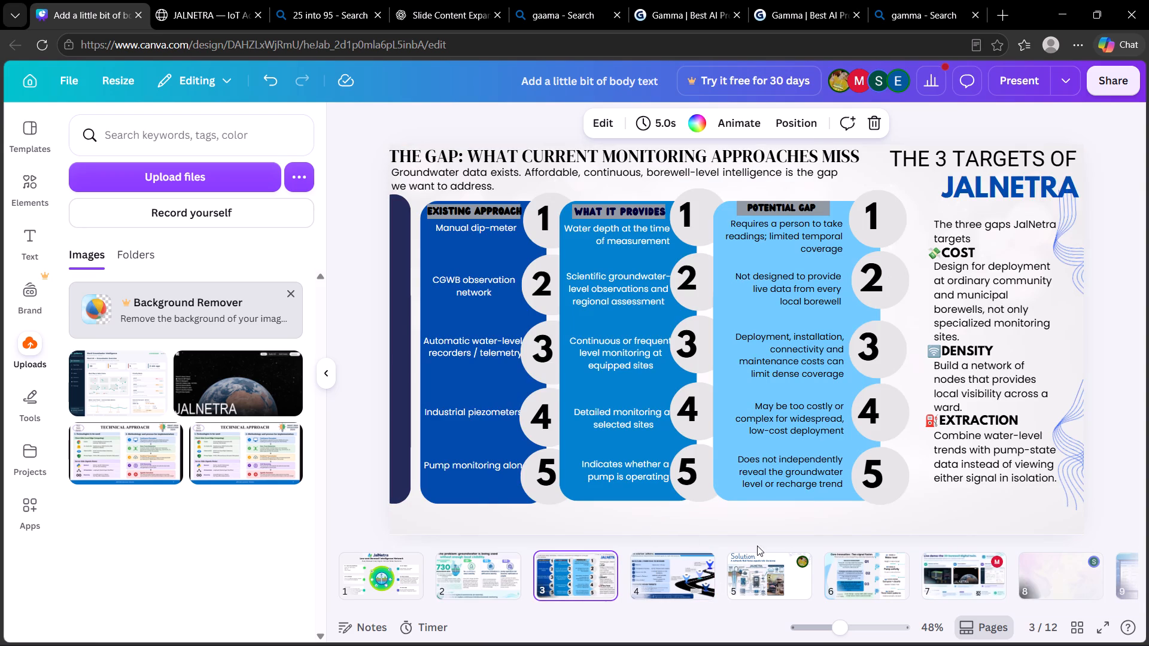
On slide 5, move the prototype photo off the cost table to beside the JALNETRA diagram and enlarge it to about 558 by 714.
{"action": "left_click", "coordinate": [757, 570]}
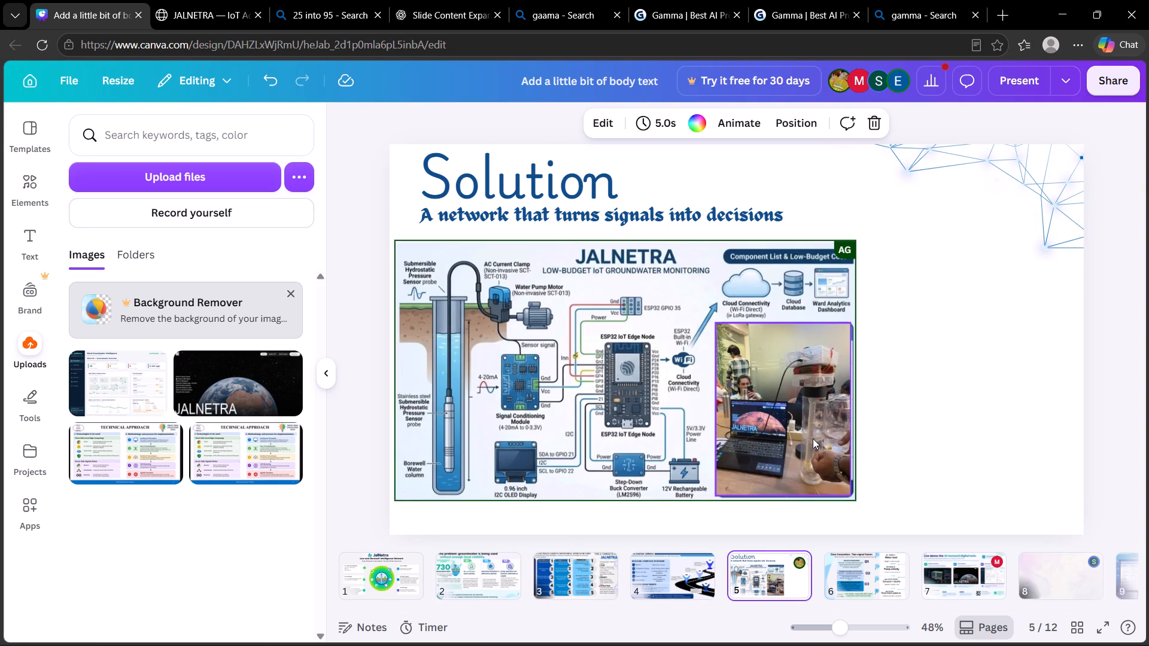
{"action": "left_click_drag", "start_coordinate": [788, 428], "coordinate": [924, 350]}
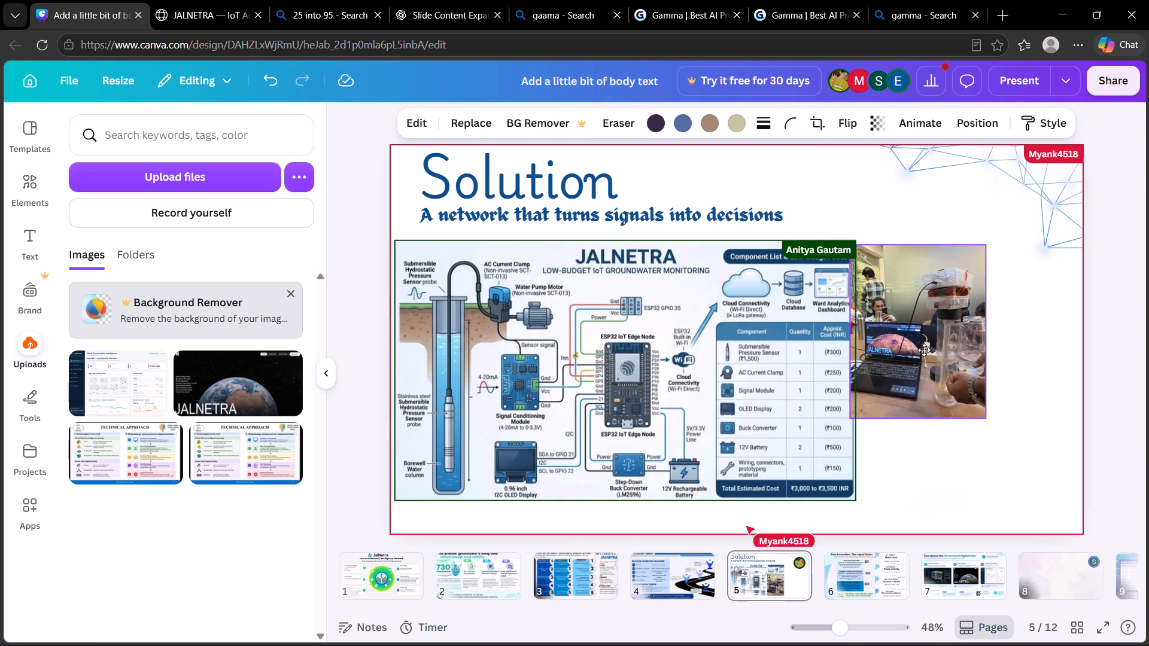
{"action": "left_click_drag", "start_coordinate": [924, 350], "coordinate": [961, 337]}
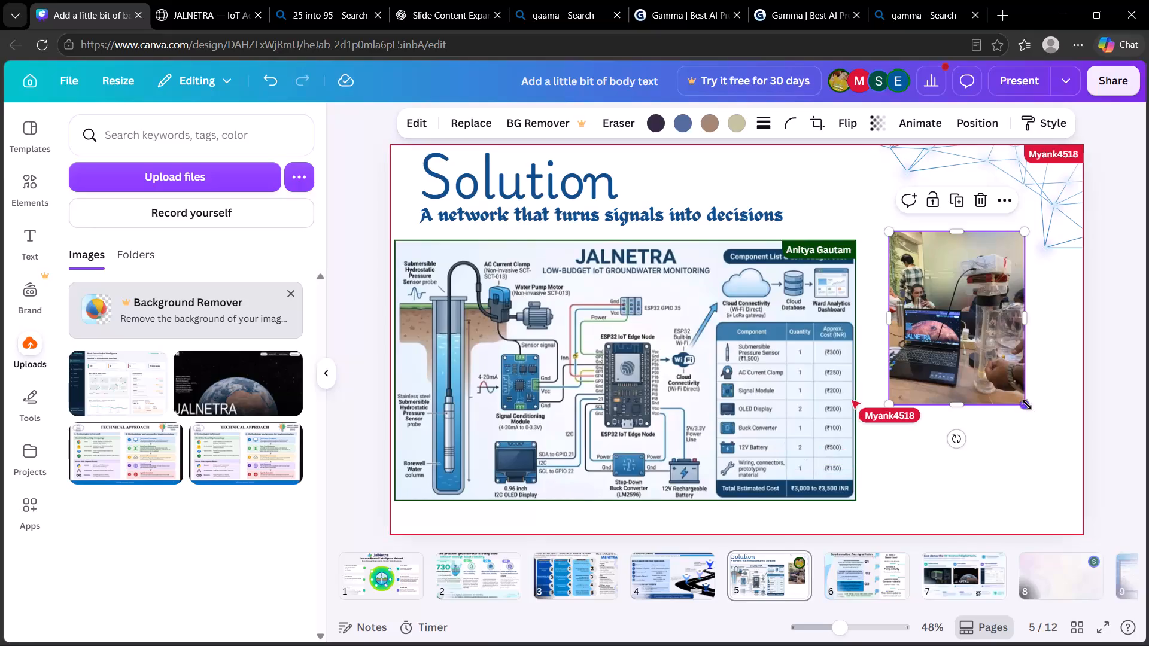
{"action": "left_click_drag", "start_coordinate": [1027, 404], "coordinate": [1066, 505]}
{"action": "left_click_drag", "start_coordinate": [1020, 430], "coordinate": [1009, 435]}
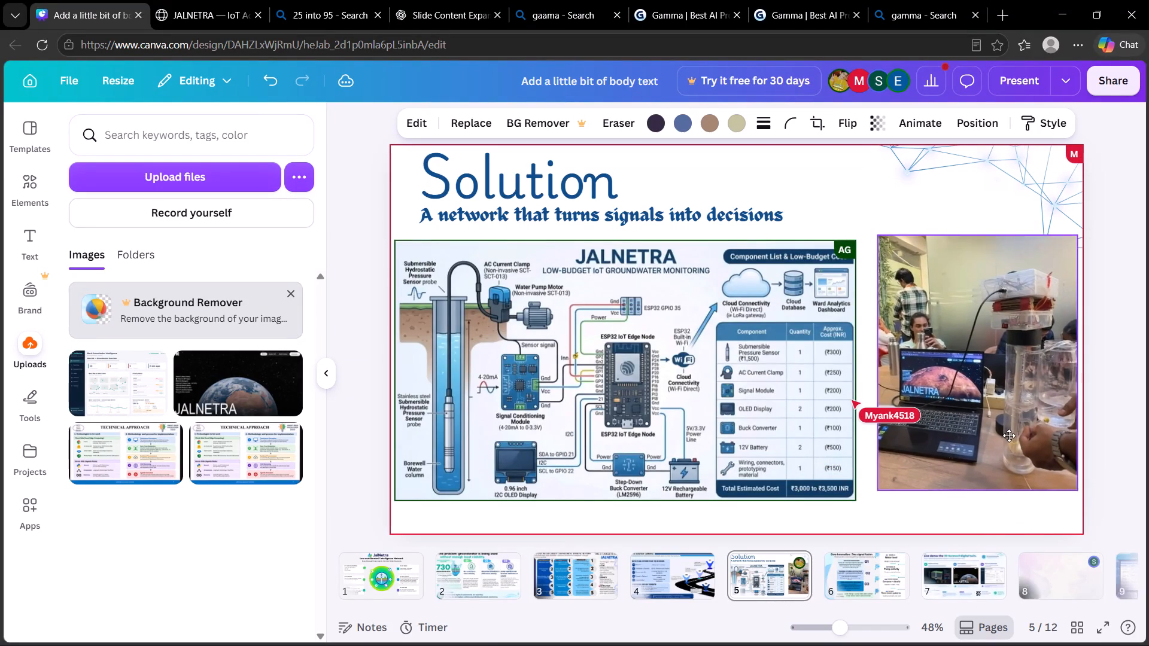
{"action": "left_click_drag", "start_coordinate": [1009, 435], "coordinate": [993, 444]}
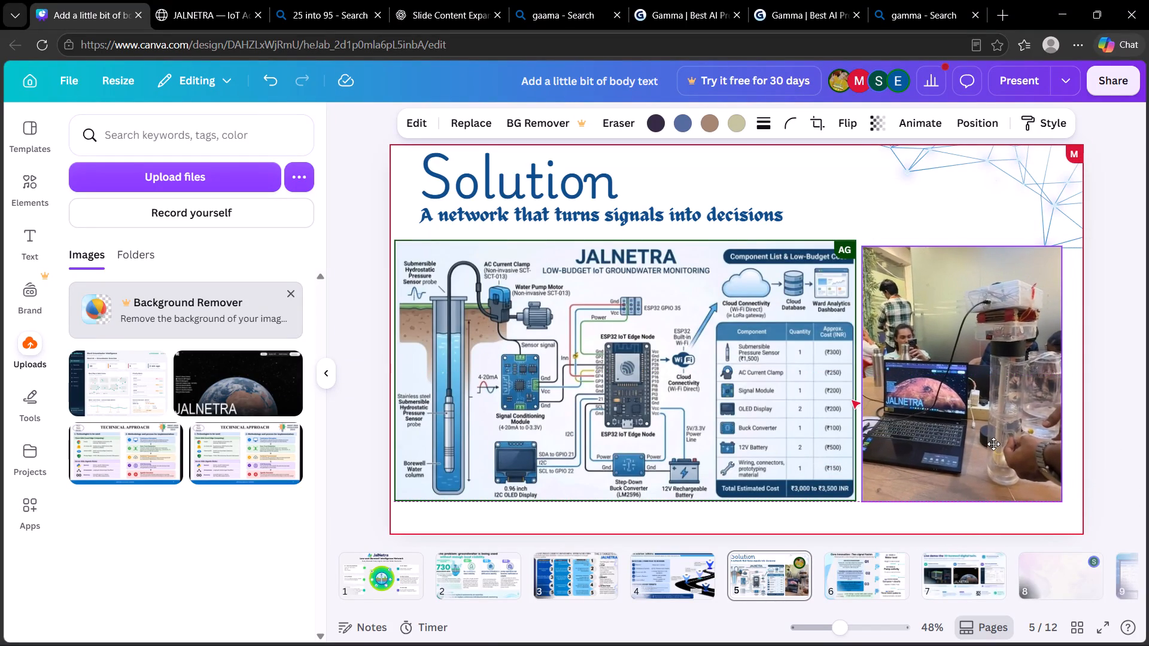
{"action": "left_click_drag", "start_coordinate": [993, 444], "coordinate": [994, 442]}
{"action": "left_click", "coordinate": [858, 236]}
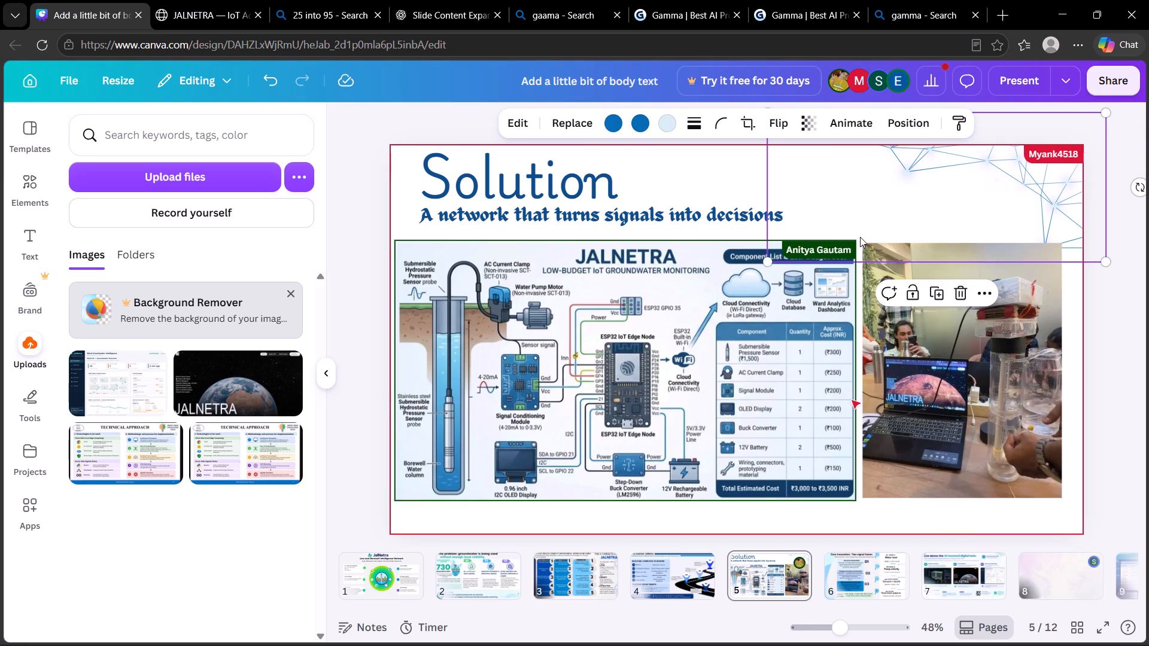
{"action": "left_click", "coordinate": [950, 401]}
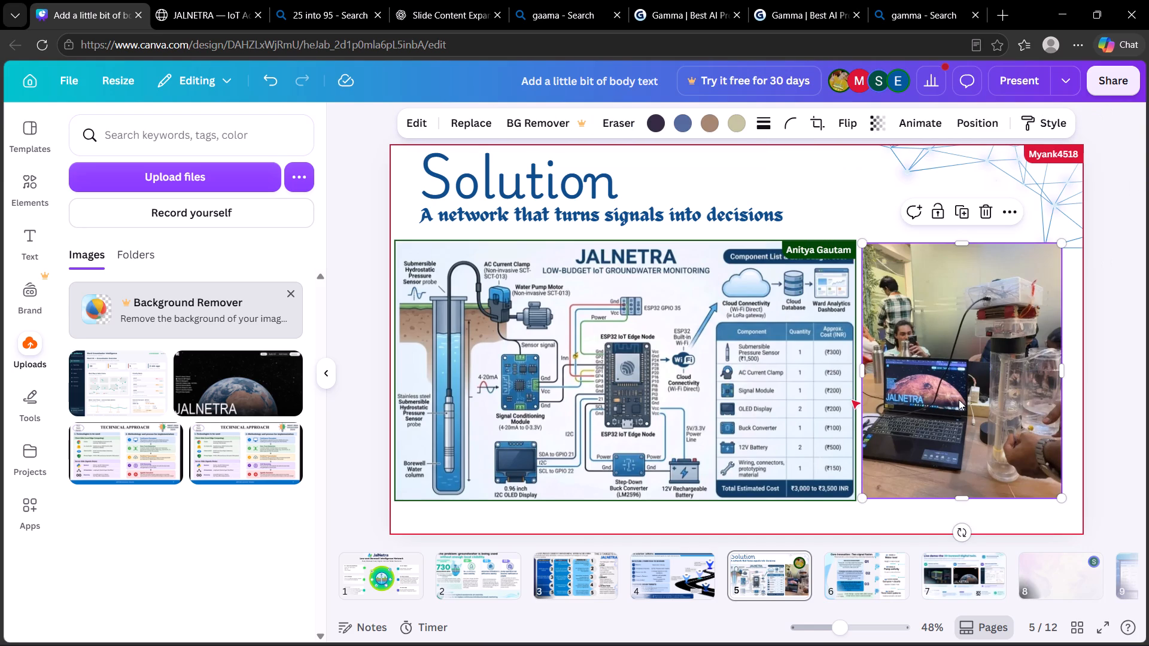
{"action": "left_click", "coordinate": [860, 238]}
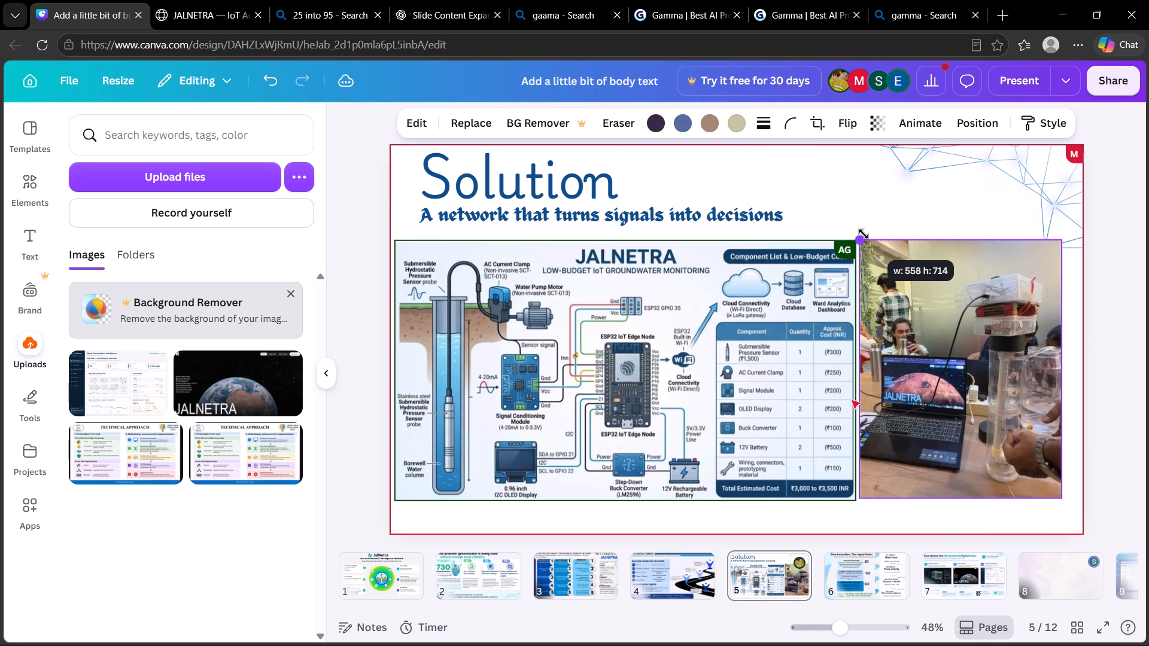
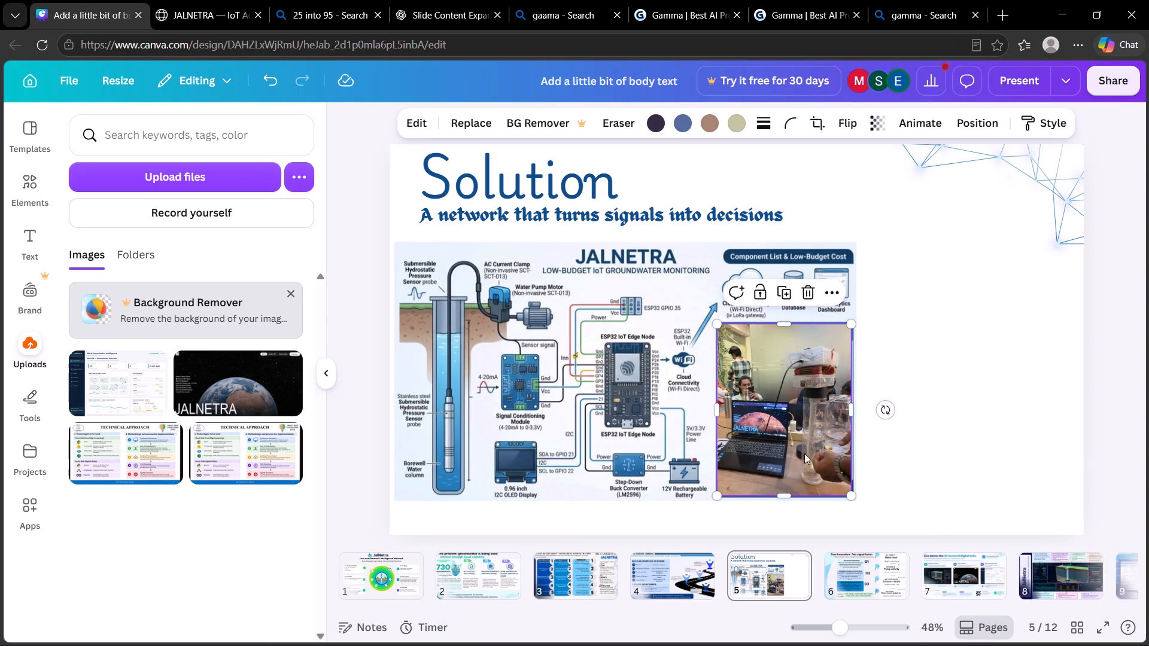
{"action": "left_click", "coordinate": [943, 401]}
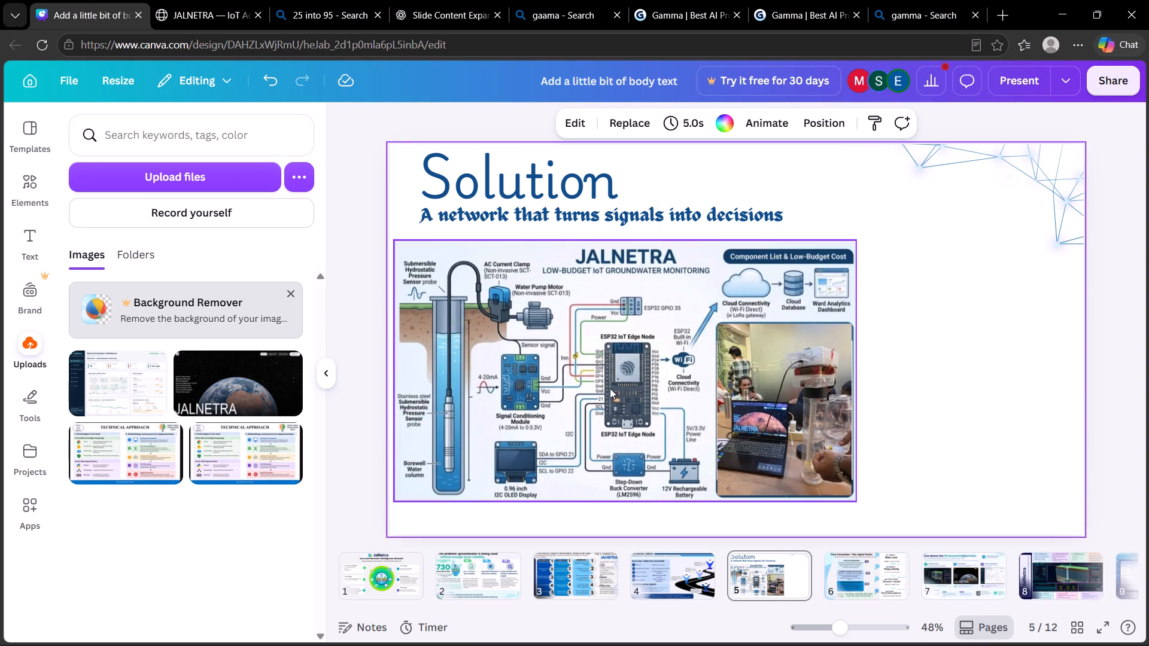
{"action": "left_click", "coordinate": [177, 170]}
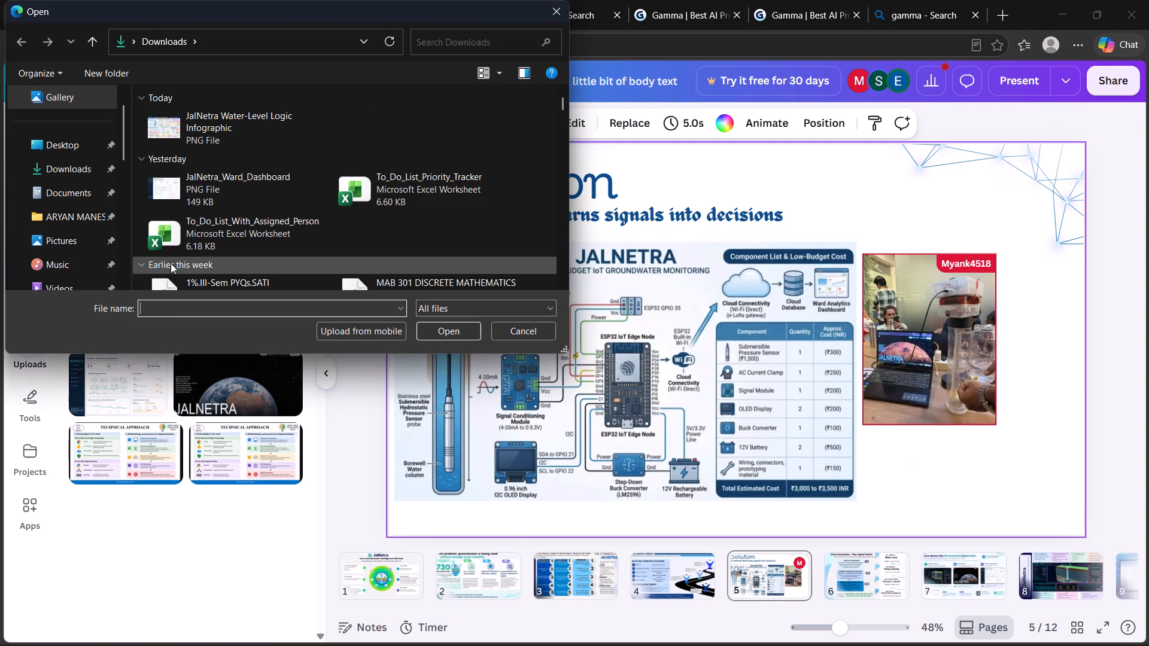
{"action": "left_click", "coordinate": [74, 166]}
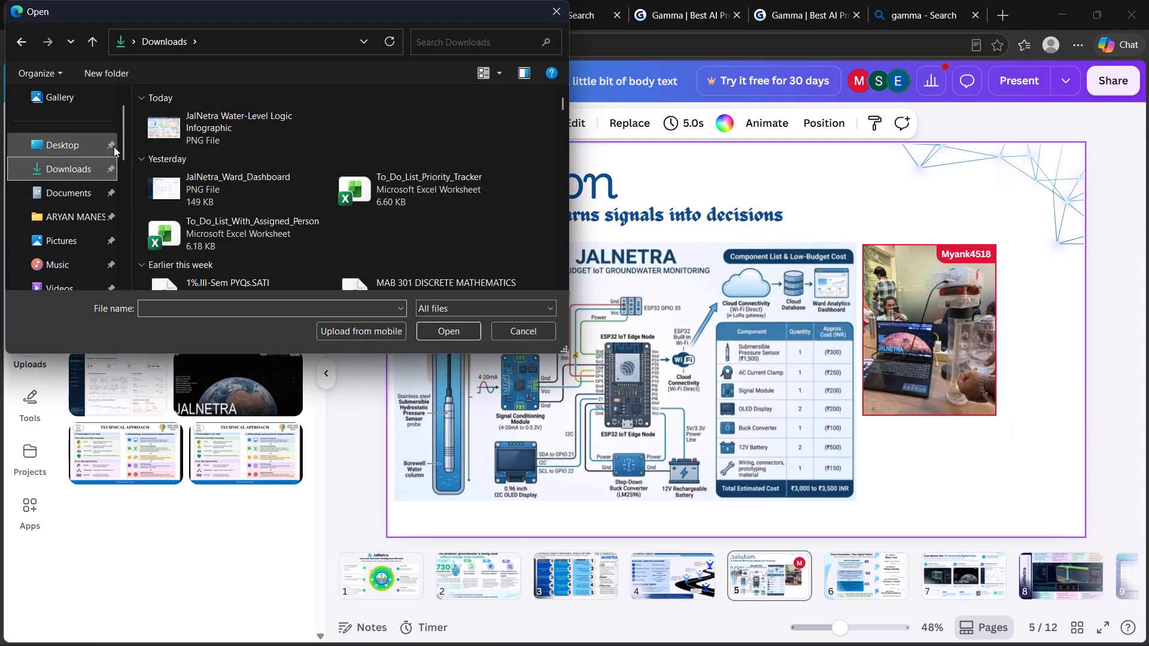
{"action": "left_click", "coordinate": [202, 121]}
{"action": "left_click", "coordinate": [458, 334]}
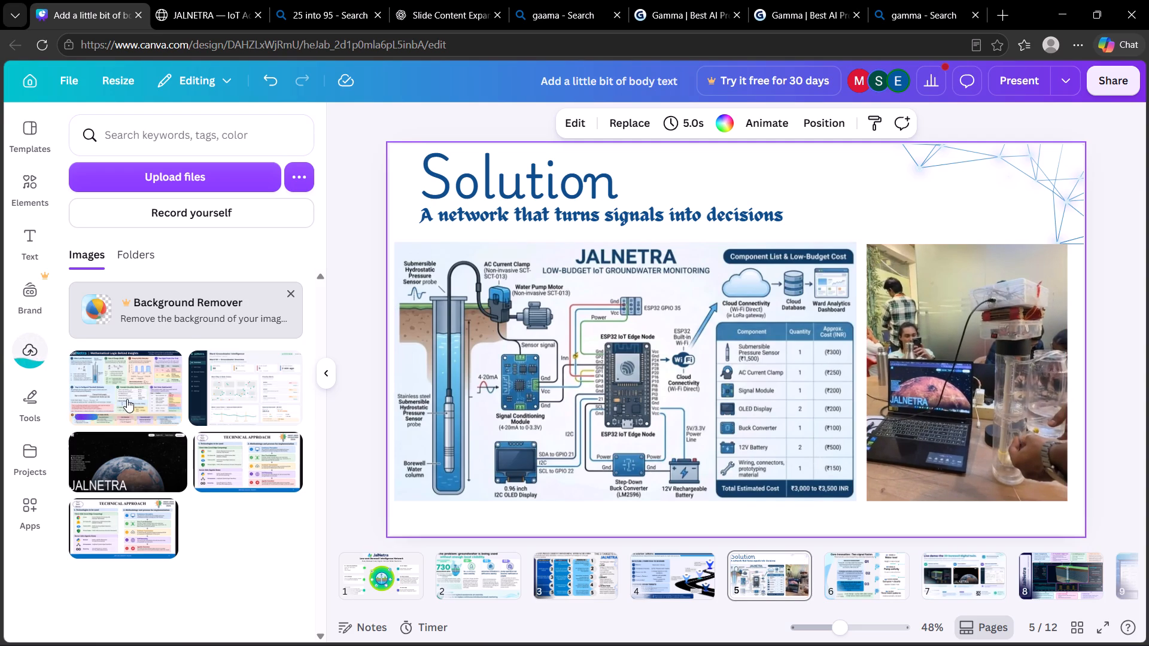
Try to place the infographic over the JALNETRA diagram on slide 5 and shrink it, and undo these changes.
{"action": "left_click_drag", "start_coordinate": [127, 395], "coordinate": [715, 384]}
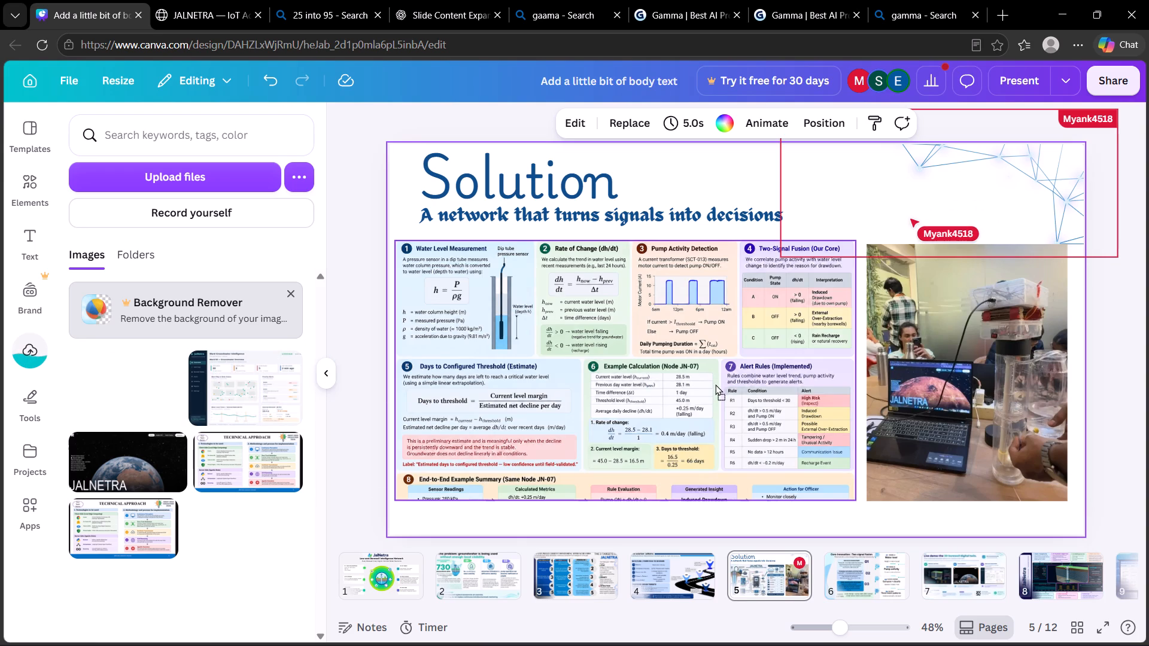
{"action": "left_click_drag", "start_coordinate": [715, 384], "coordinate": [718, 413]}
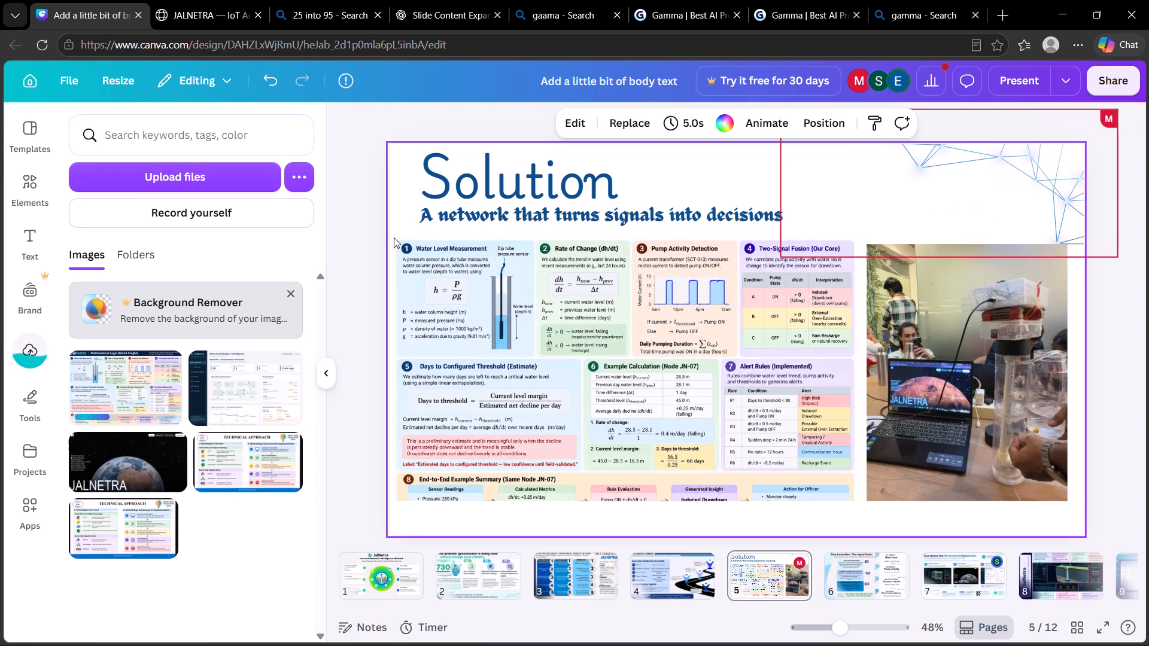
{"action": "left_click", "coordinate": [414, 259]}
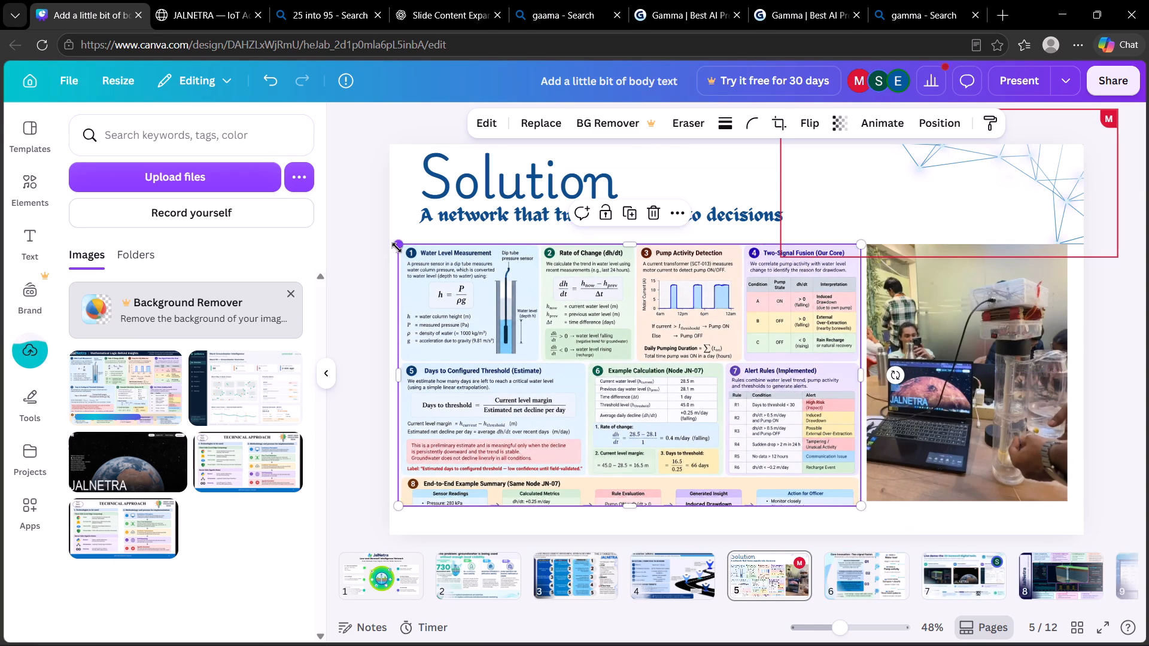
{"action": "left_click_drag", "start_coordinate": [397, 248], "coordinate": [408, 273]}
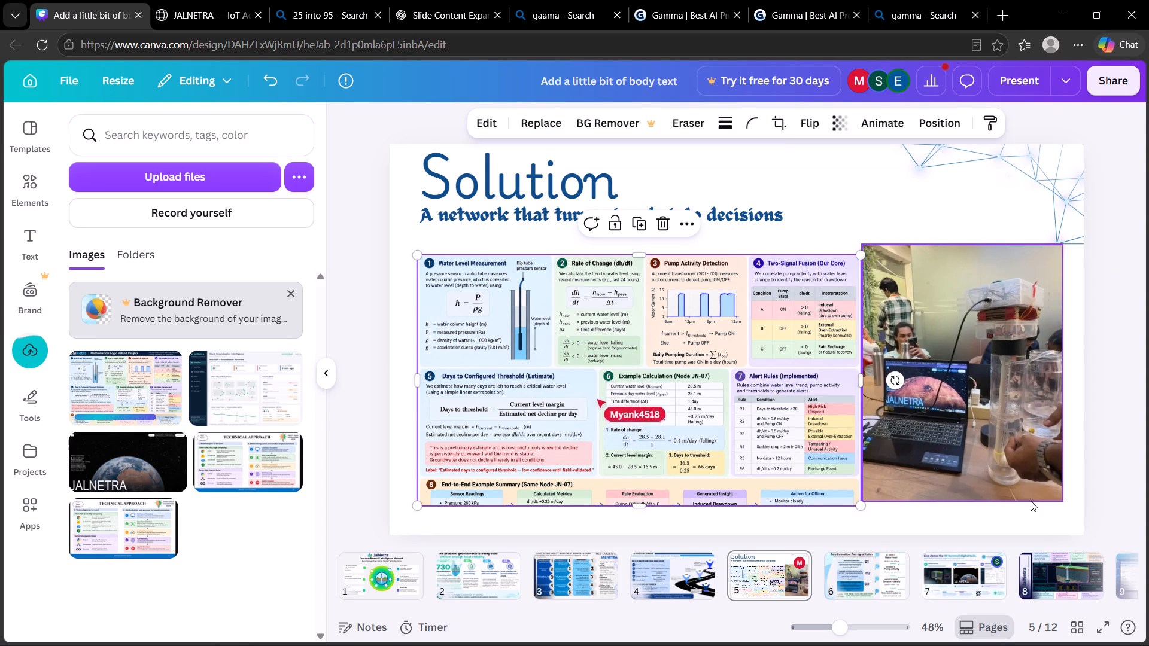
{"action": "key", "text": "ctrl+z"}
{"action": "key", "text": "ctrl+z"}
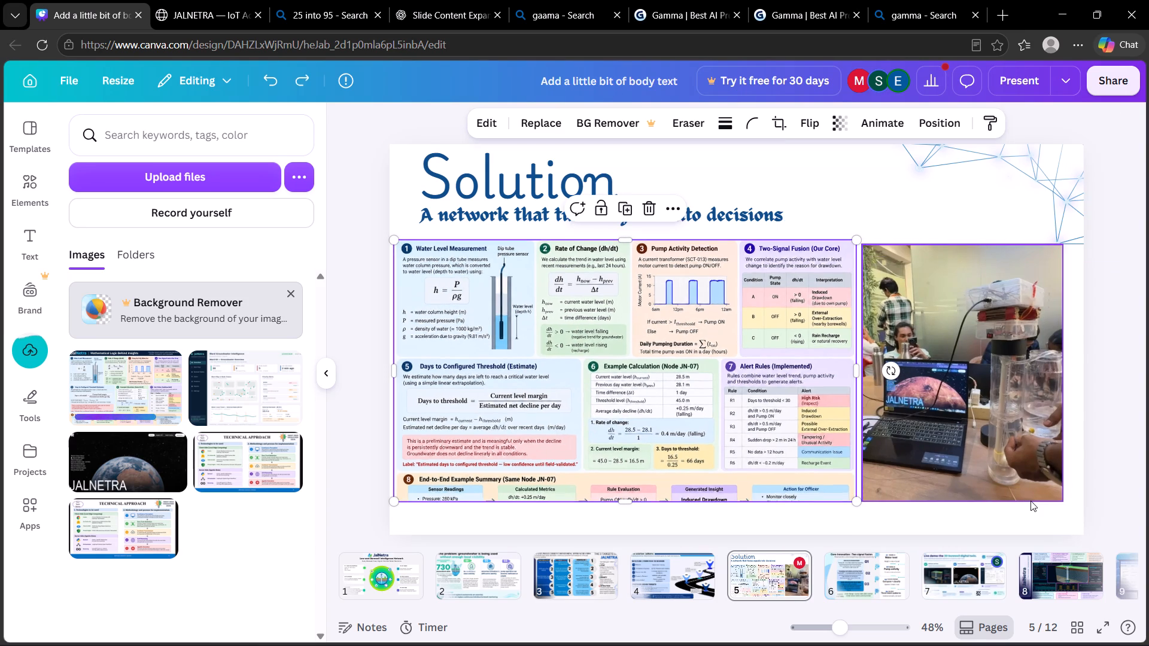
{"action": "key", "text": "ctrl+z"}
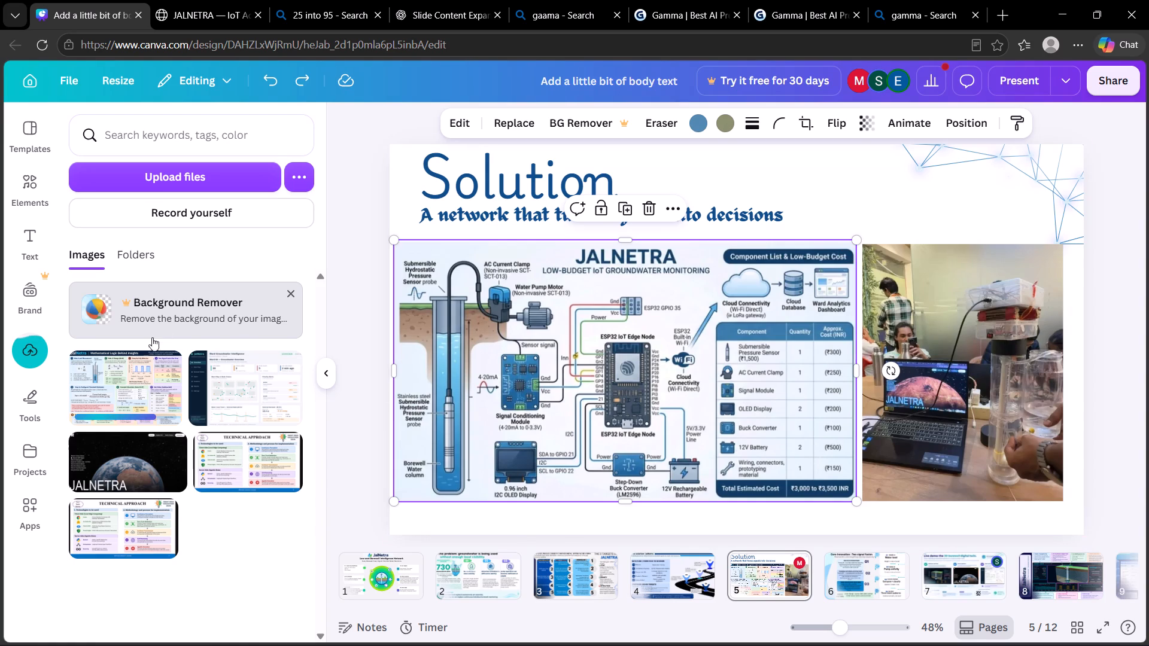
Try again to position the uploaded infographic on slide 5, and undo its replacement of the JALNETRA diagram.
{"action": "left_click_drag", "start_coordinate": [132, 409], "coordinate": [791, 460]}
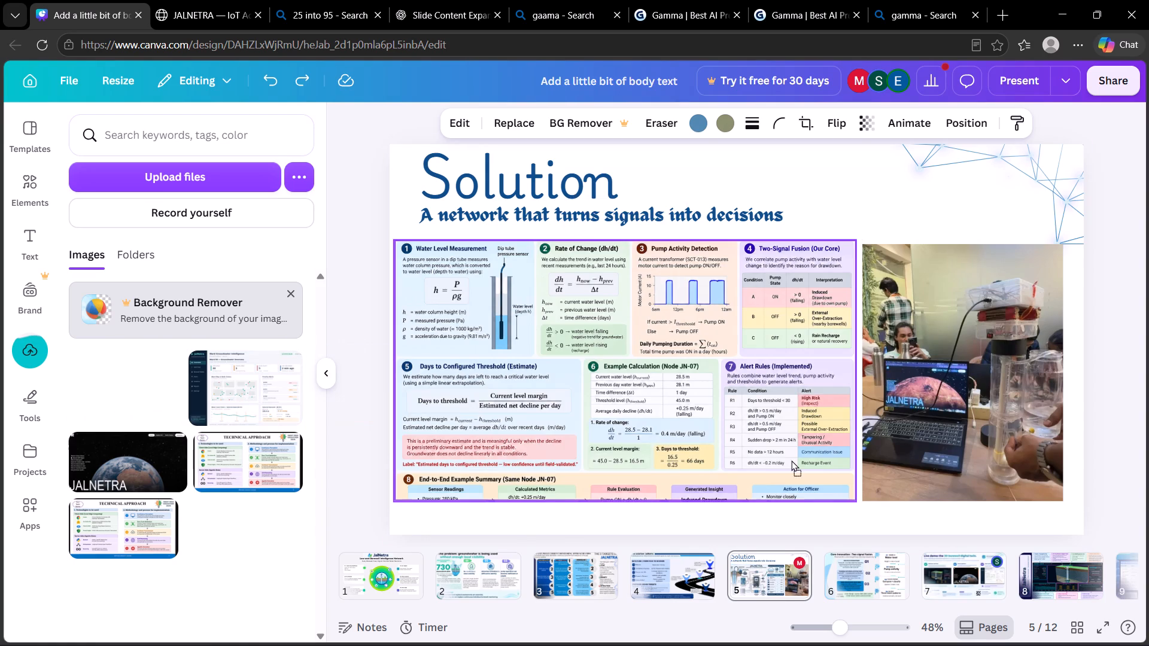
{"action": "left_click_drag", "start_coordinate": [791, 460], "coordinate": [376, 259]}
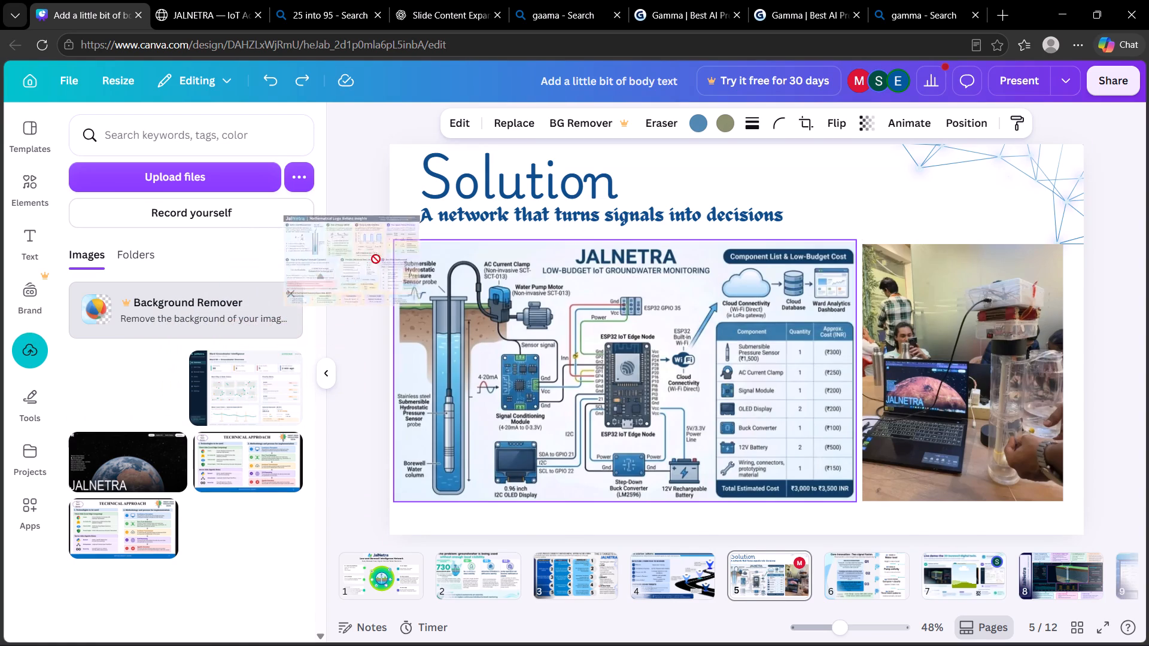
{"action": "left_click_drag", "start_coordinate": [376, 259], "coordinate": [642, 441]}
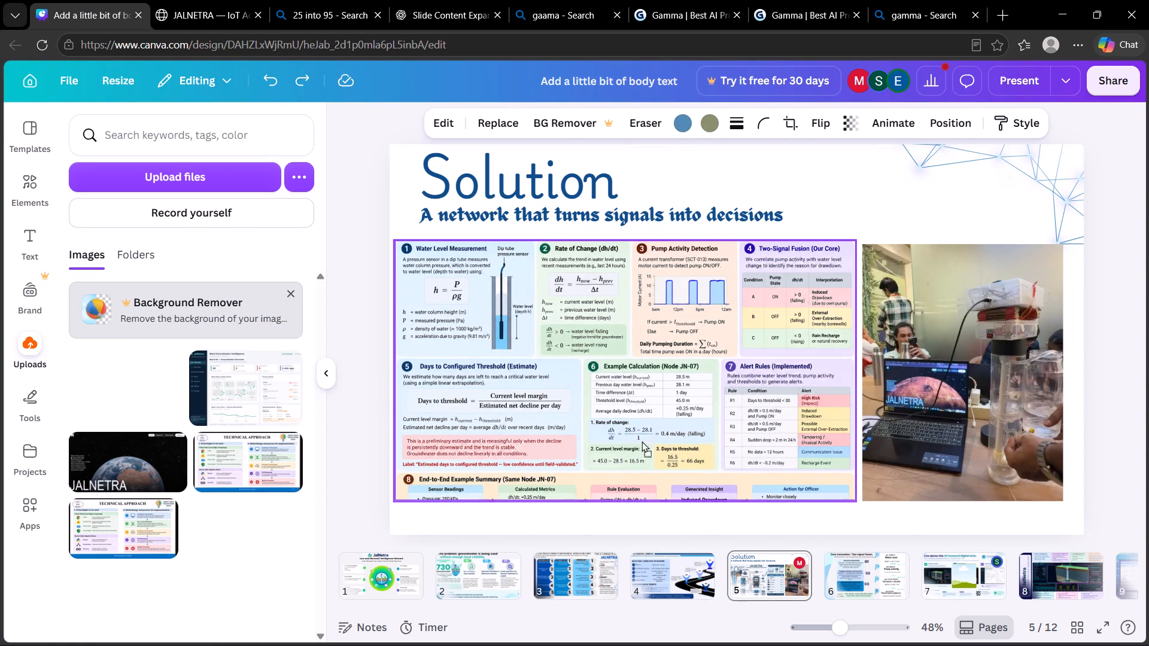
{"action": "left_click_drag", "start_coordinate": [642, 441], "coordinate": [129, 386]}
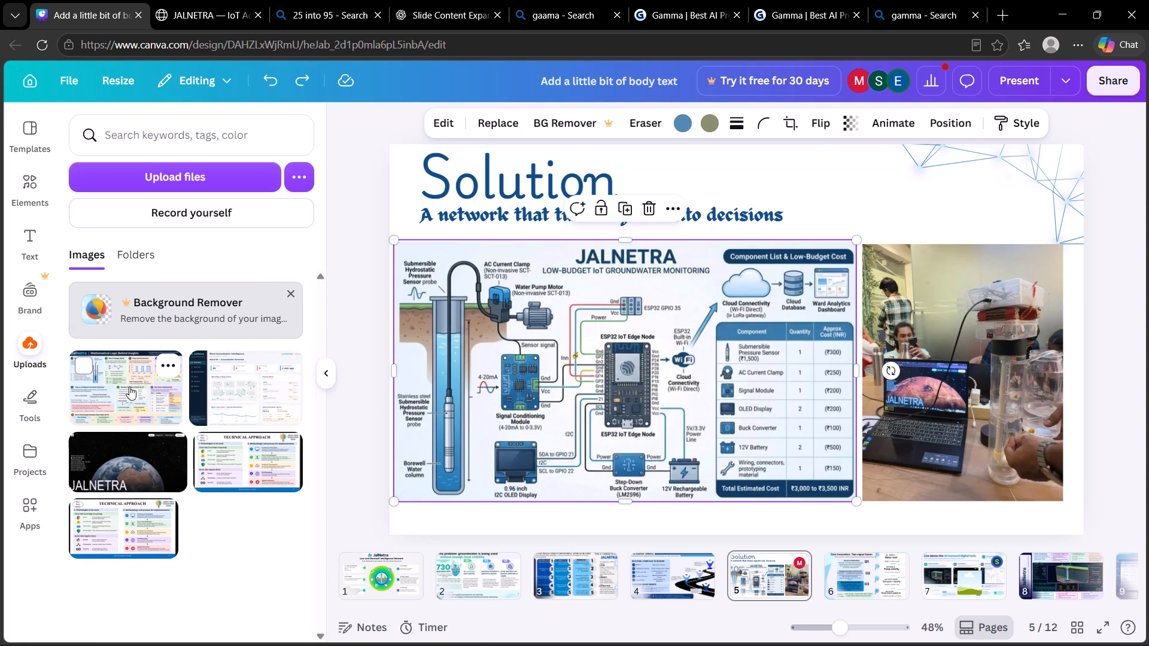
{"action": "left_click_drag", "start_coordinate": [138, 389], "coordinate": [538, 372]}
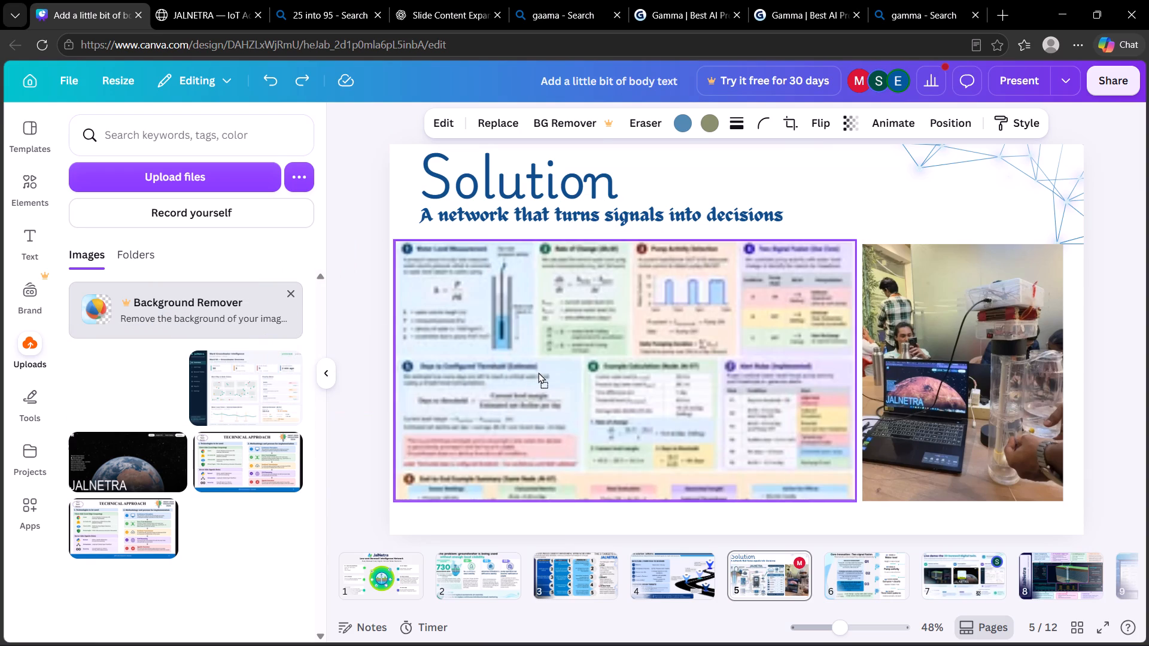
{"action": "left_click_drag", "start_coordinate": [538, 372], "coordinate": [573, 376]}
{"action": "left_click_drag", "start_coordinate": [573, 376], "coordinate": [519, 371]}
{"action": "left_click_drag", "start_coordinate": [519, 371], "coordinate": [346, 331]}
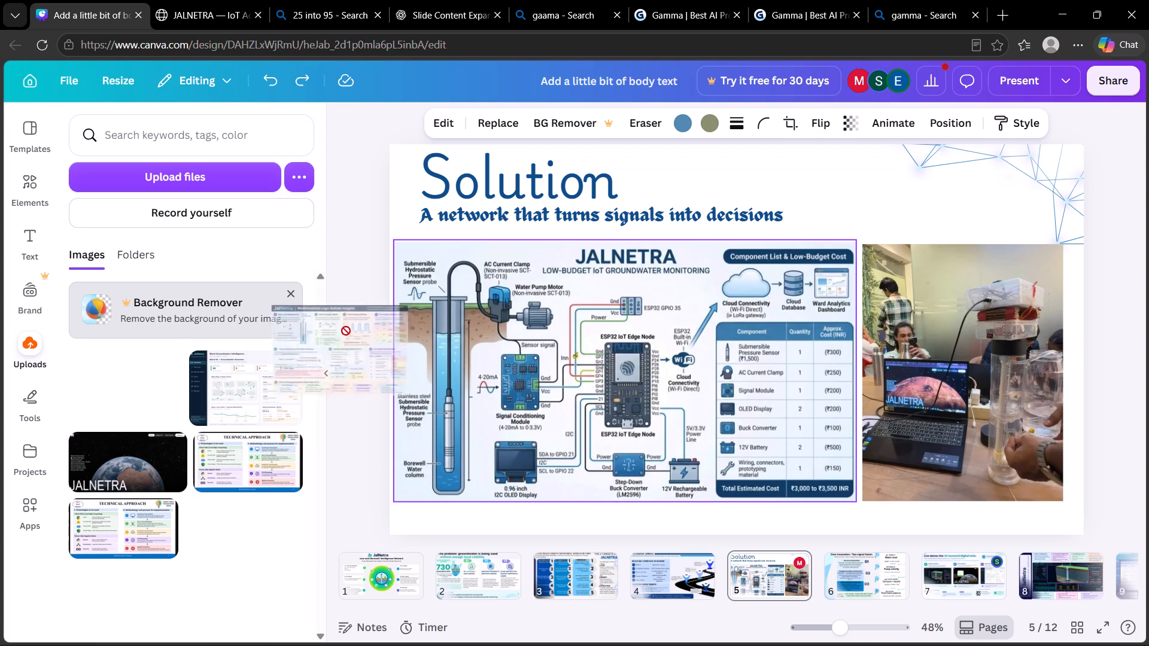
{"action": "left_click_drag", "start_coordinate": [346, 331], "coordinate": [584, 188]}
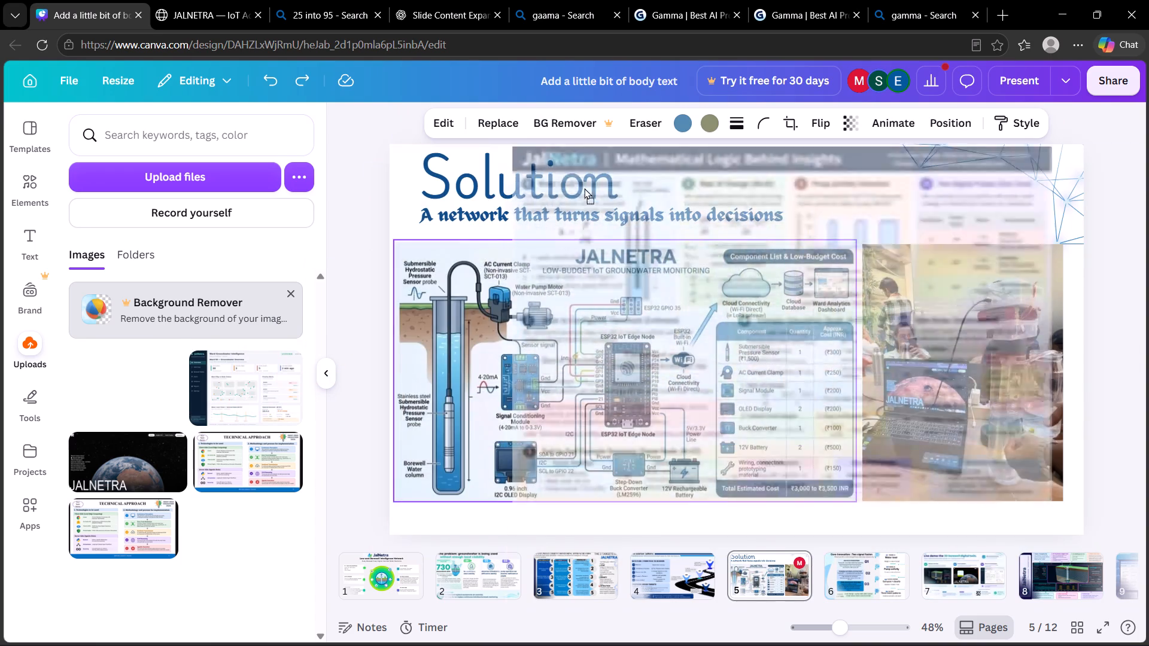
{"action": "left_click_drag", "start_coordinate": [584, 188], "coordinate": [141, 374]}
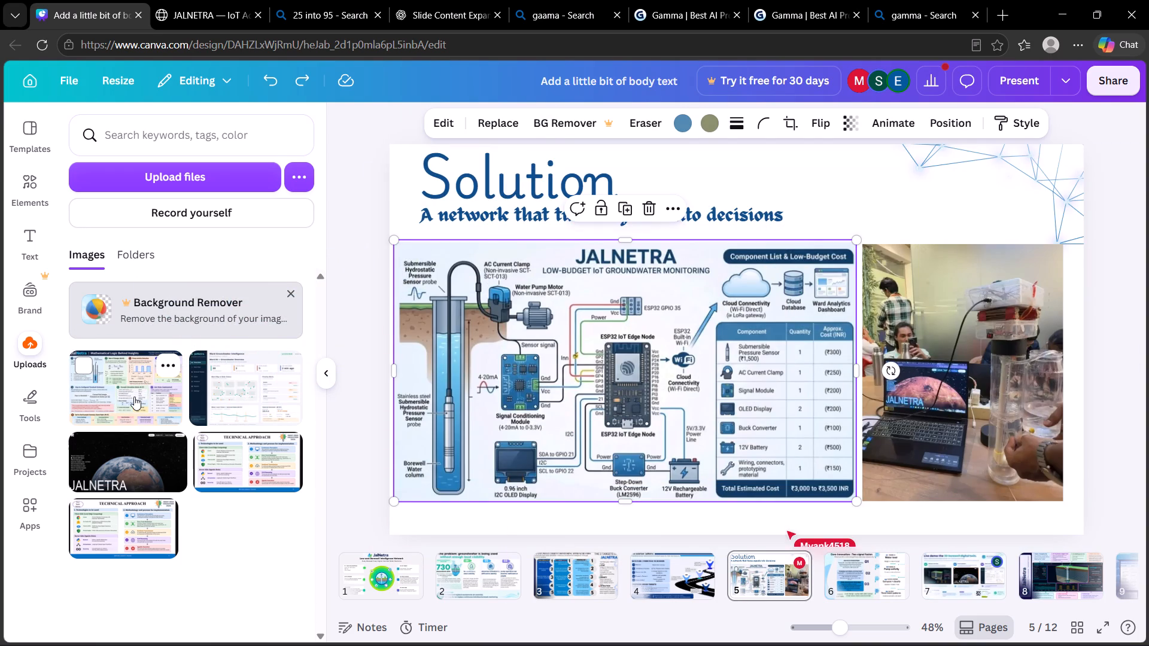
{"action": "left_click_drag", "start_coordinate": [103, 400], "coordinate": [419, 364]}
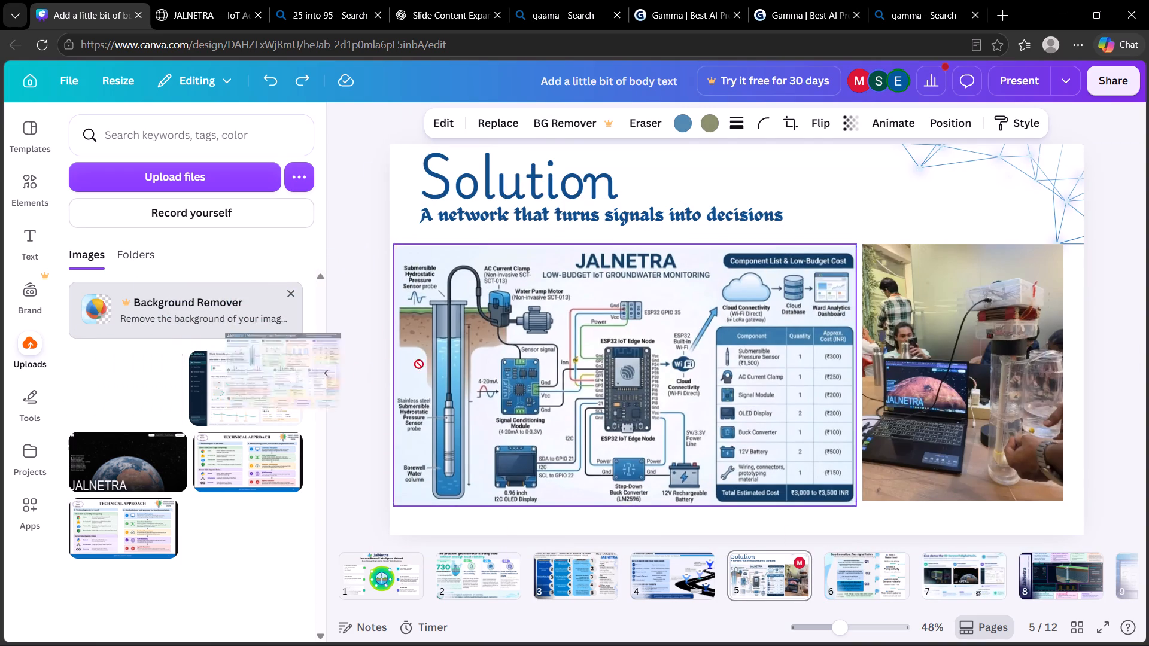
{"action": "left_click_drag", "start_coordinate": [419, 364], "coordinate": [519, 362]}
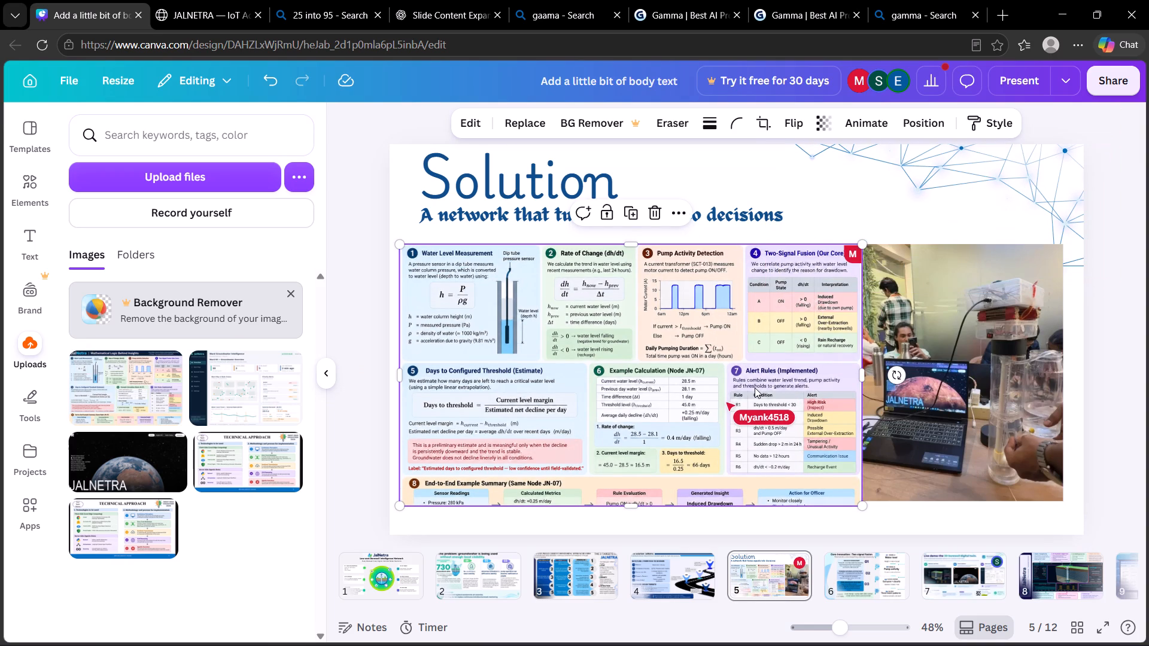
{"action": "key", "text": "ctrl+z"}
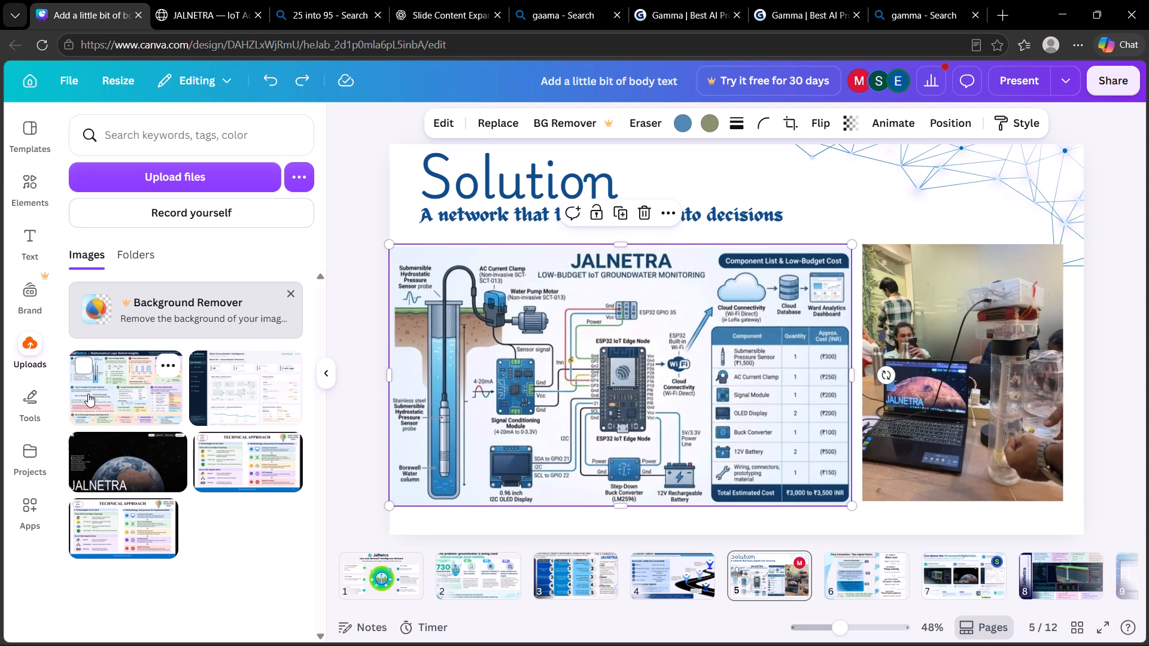
Place the uploaded math infographic on slide 5 as a separate, uncropped picture below the subtitle.
{"action": "left_click_drag", "start_coordinate": [88, 394], "coordinate": [341, 420]}
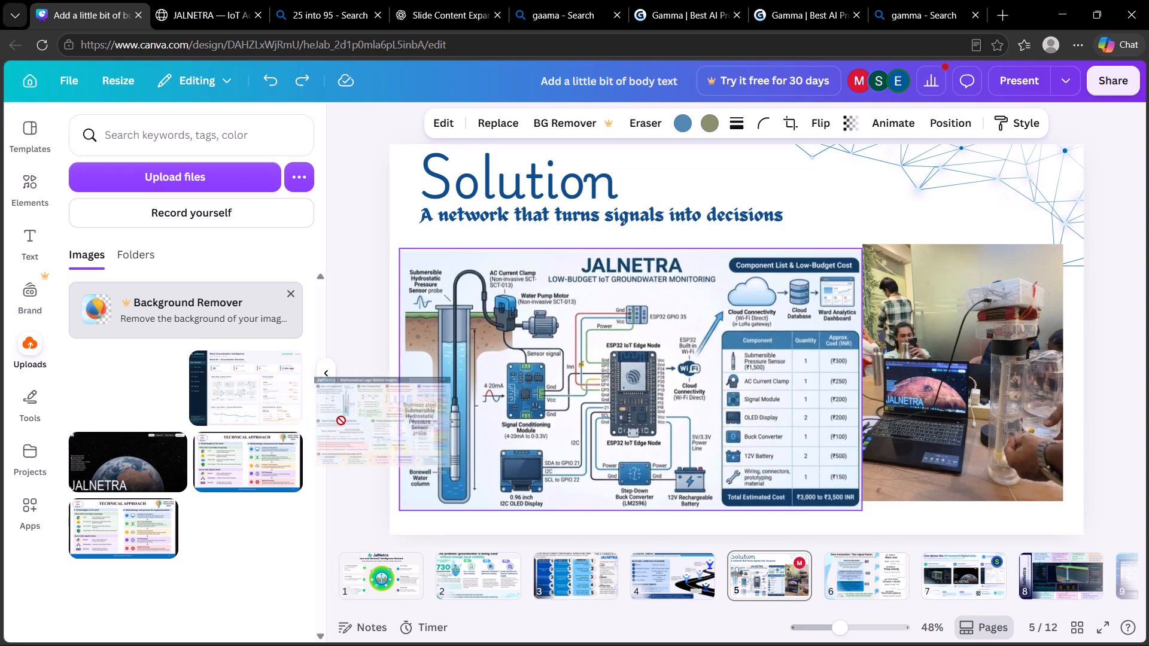
{"action": "left_click_drag", "start_coordinate": [341, 420], "coordinate": [478, 251]}
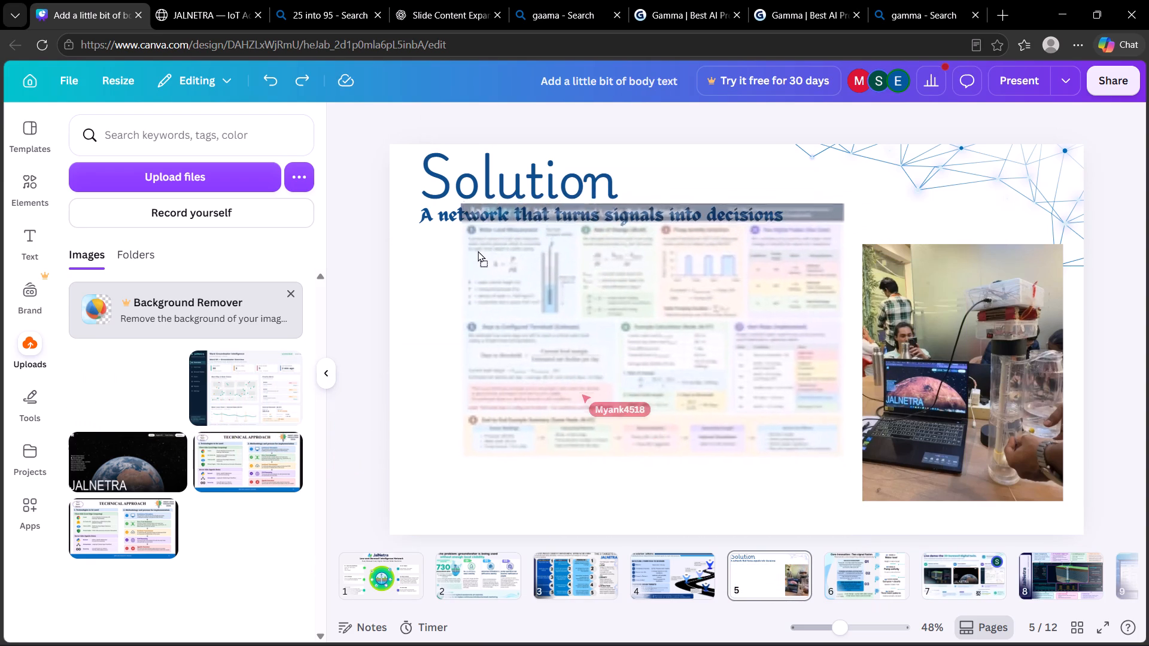
{"action": "left_click_drag", "start_coordinate": [478, 251], "coordinate": [469, 279]}
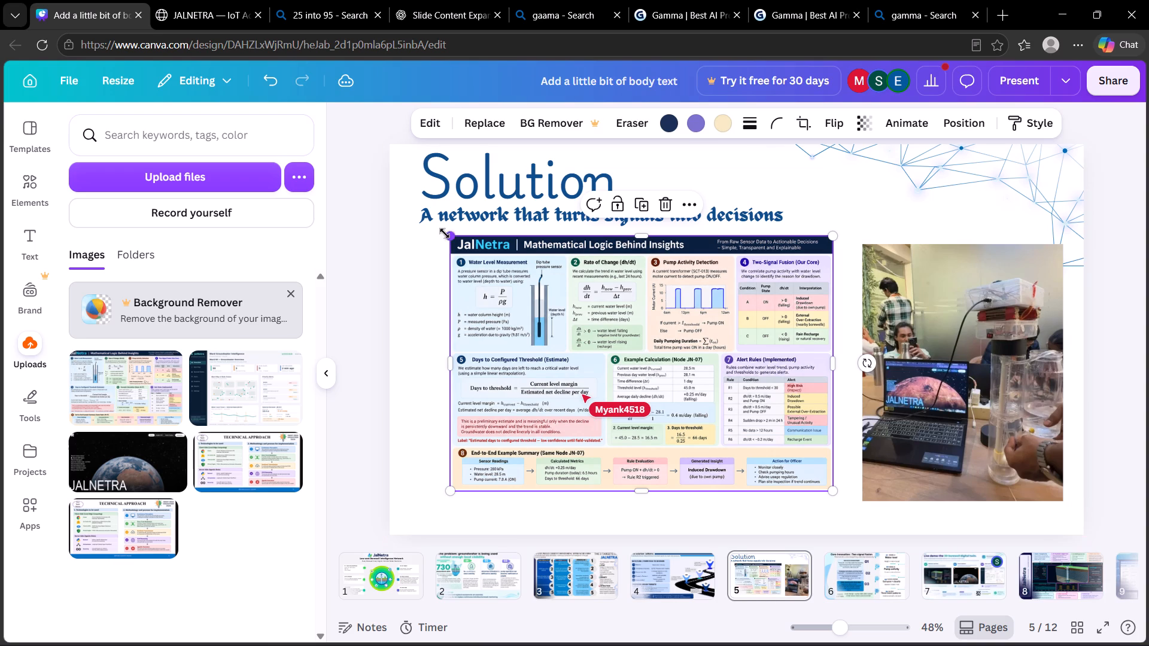
Shrink the math infographic on slide 5 and move it over the lower part of the diagram's cost table.
{"action": "left_click_drag", "start_coordinate": [445, 233], "coordinate": [640, 406]}
{"action": "left_click_drag", "start_coordinate": [763, 444], "coordinate": [782, 469]}
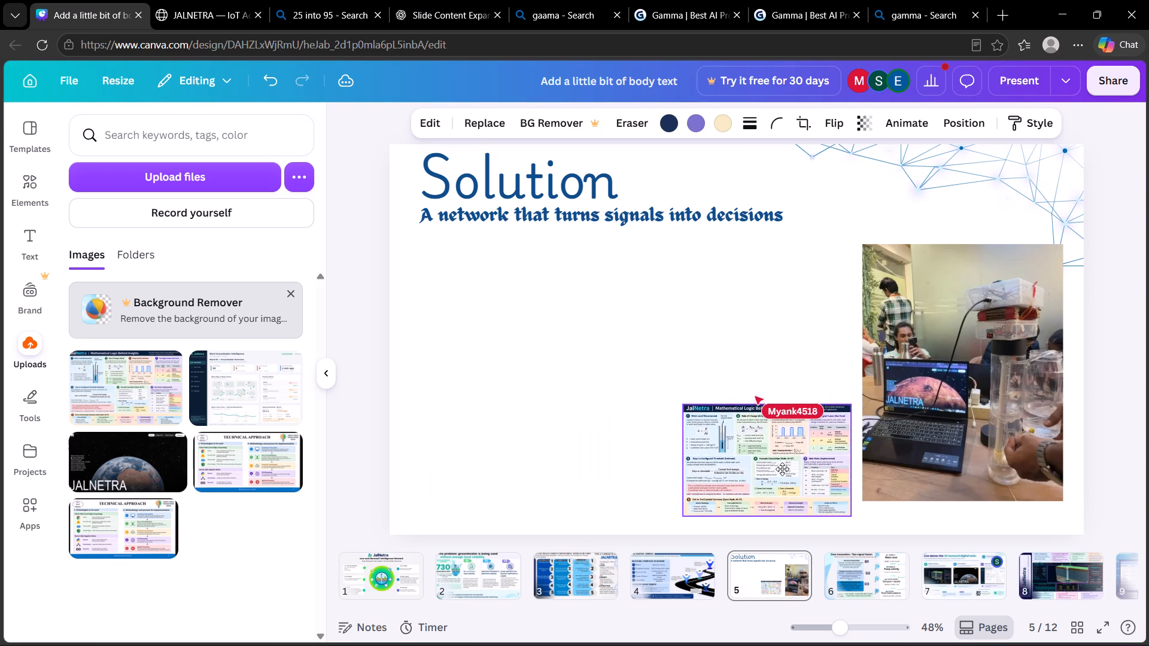
{"action": "left_click_drag", "start_coordinate": [782, 469], "coordinate": [784, 479]}
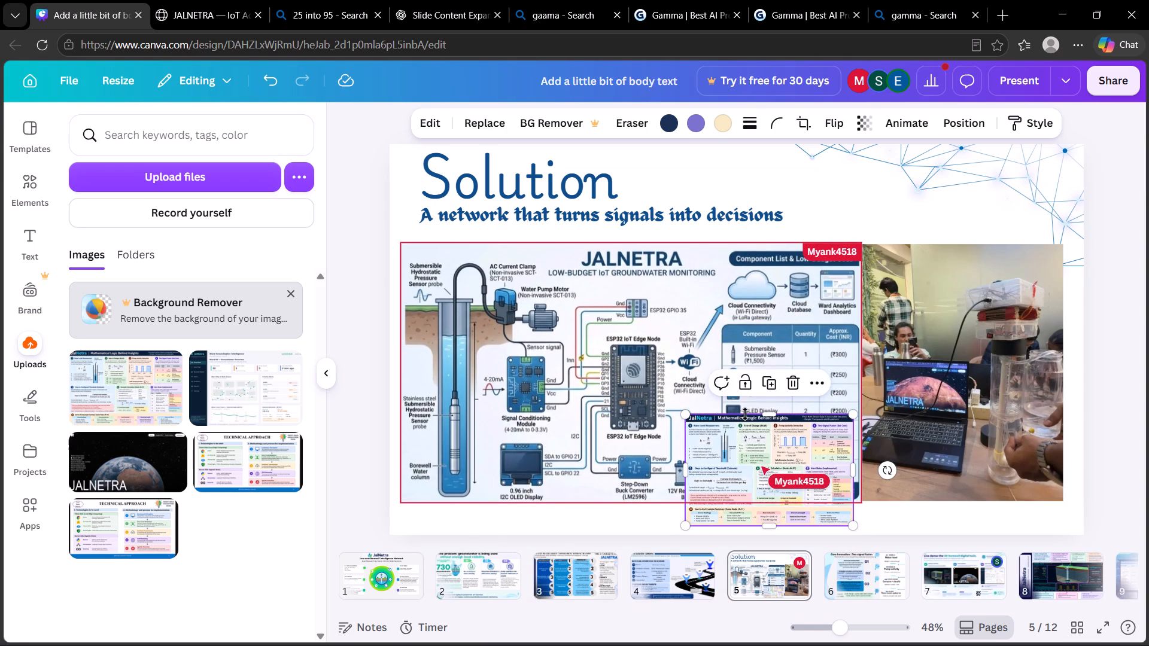
{"action": "left_click_drag", "start_coordinate": [759, 414], "coordinate": [761, 418]}
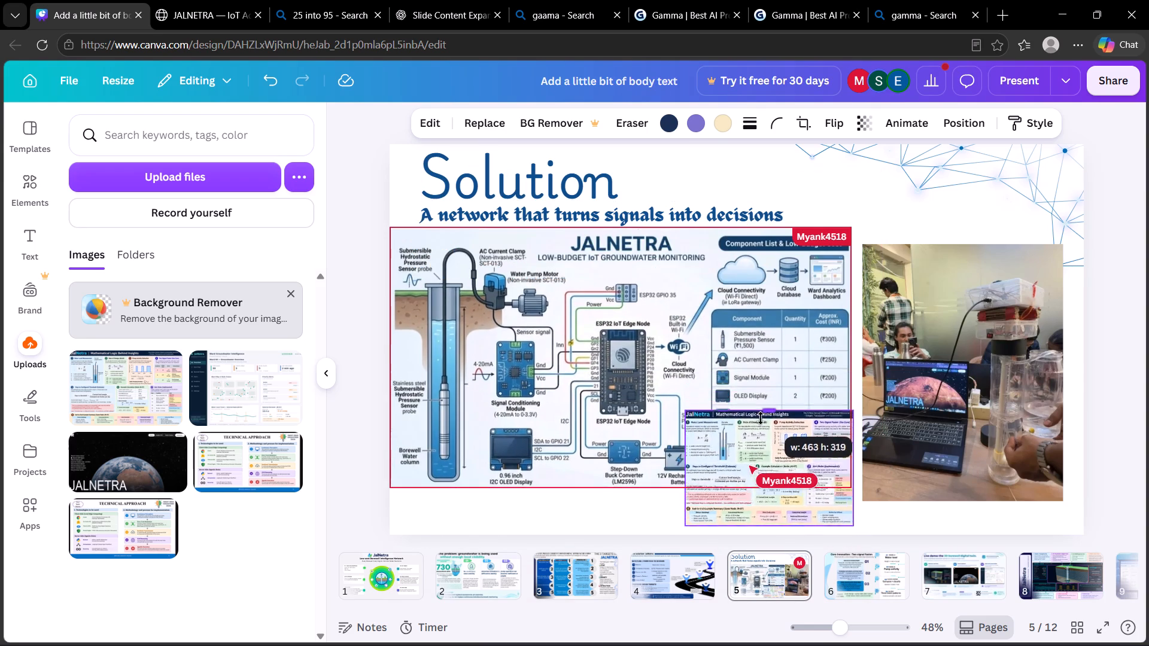
{"action": "left_click_drag", "start_coordinate": [761, 418], "coordinate": [742, 333]}
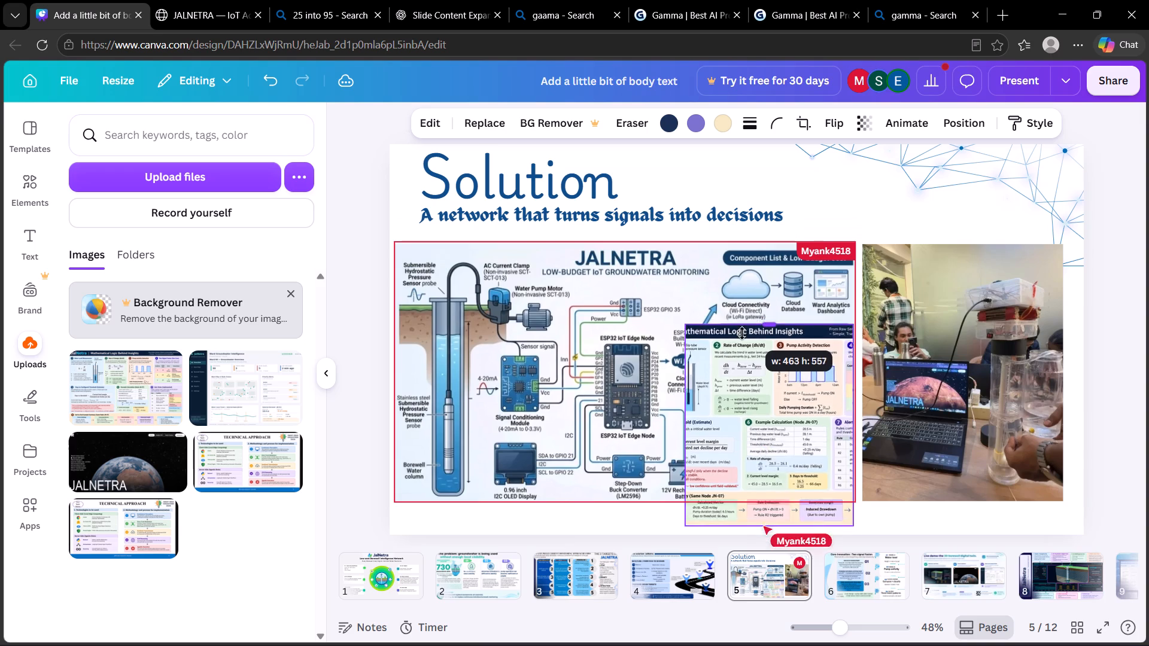
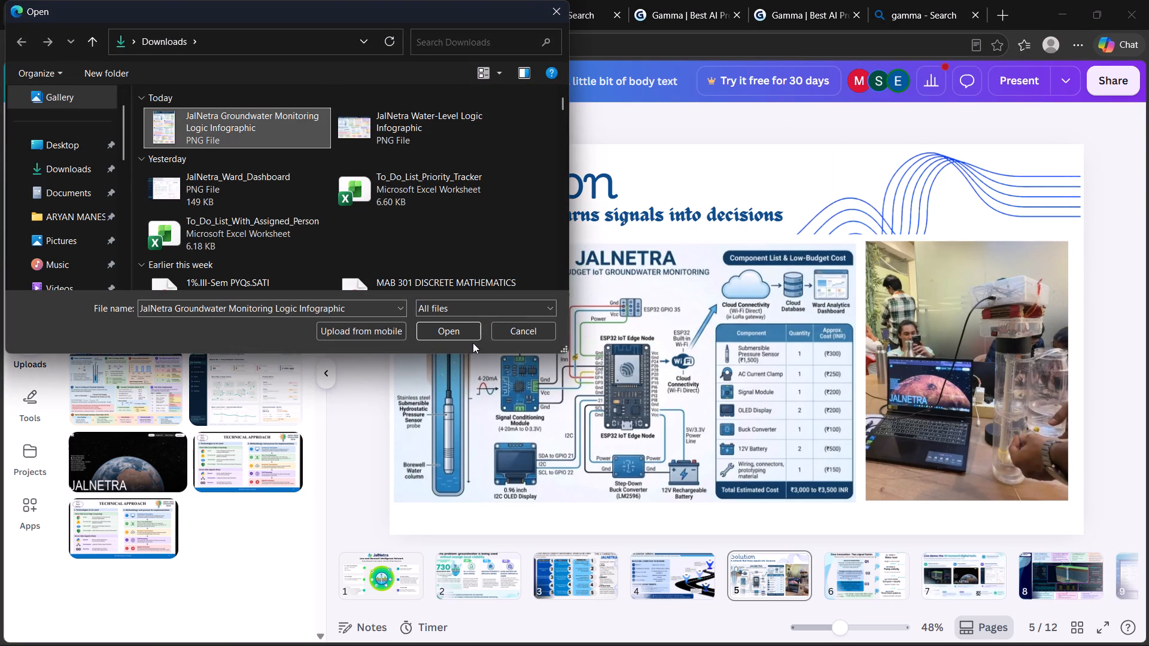
{"action": "left_click", "coordinate": [454, 331]}
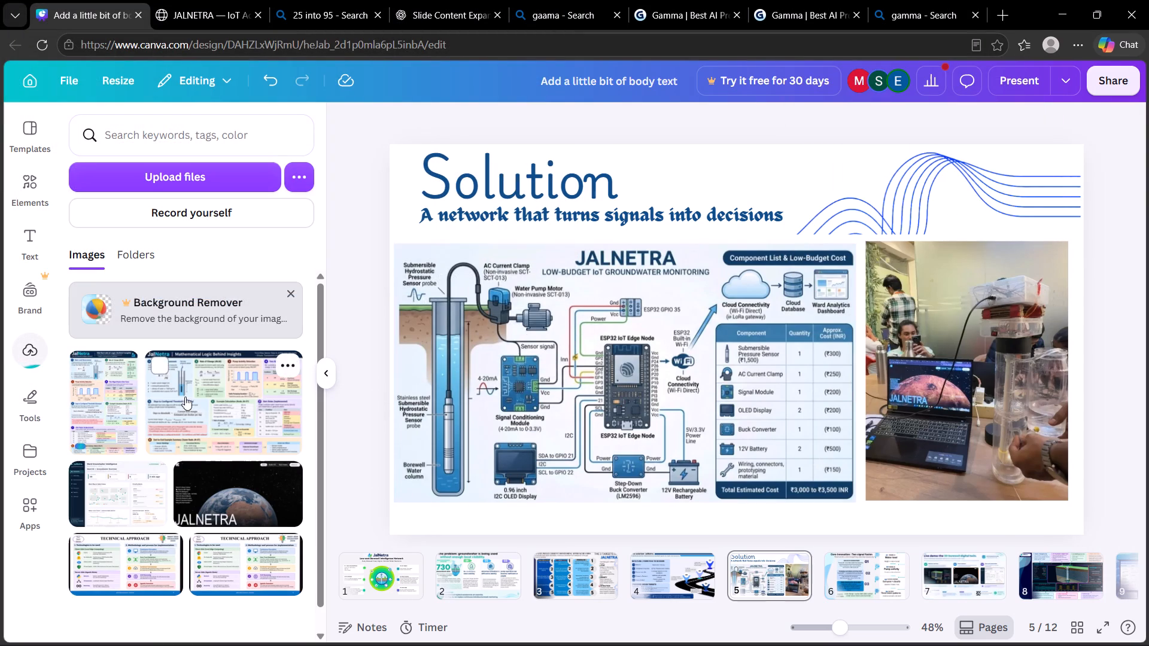
Place the newly uploaded vertical infographic on slide 5, the Solution slide.
{"action": "left_click_drag", "start_coordinate": [101, 411], "coordinate": [241, 380]}
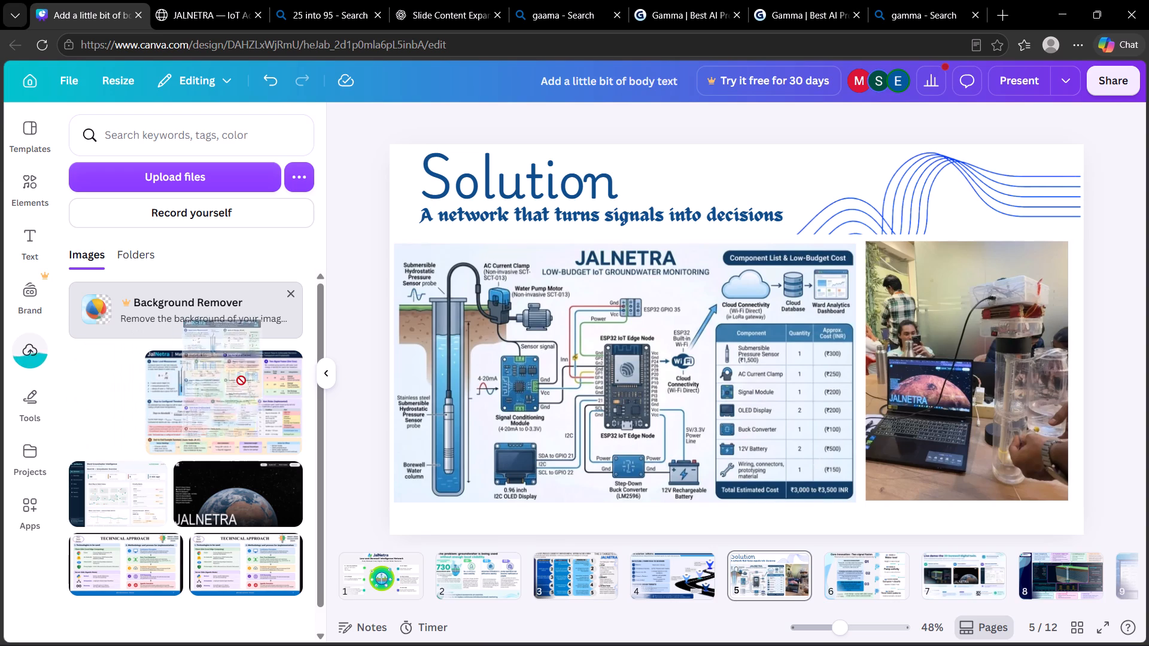
{"action": "left_click_drag", "start_coordinate": [241, 380], "coordinate": [150, 343]}
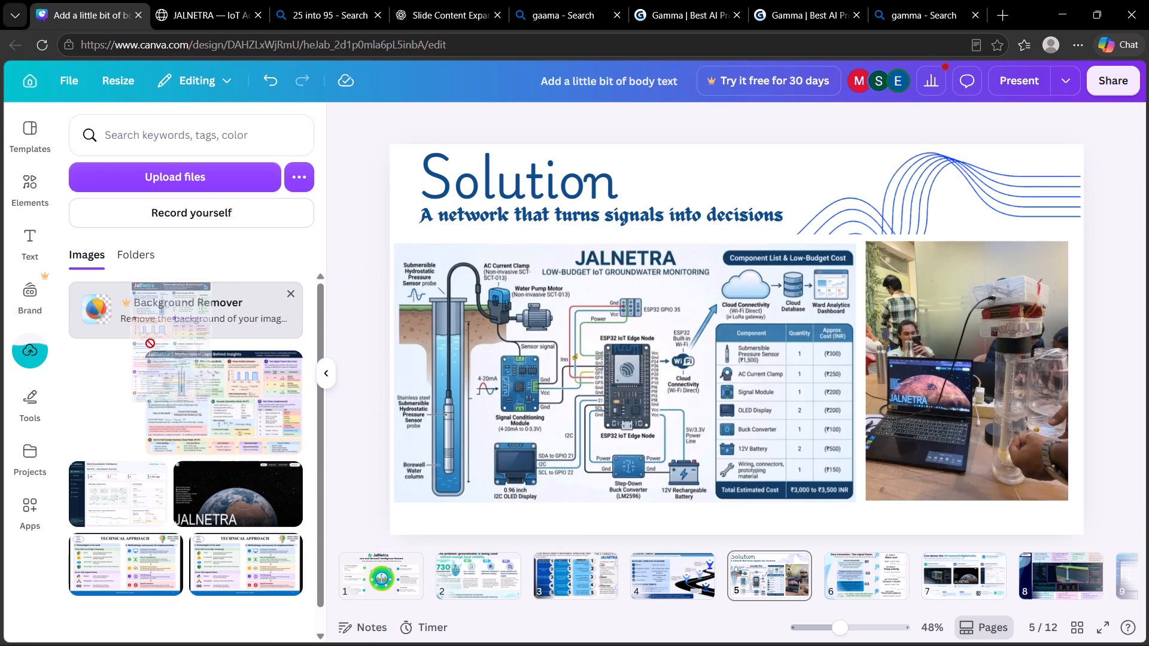
{"action": "left_click_drag", "start_coordinate": [150, 343], "coordinate": [141, 346]}
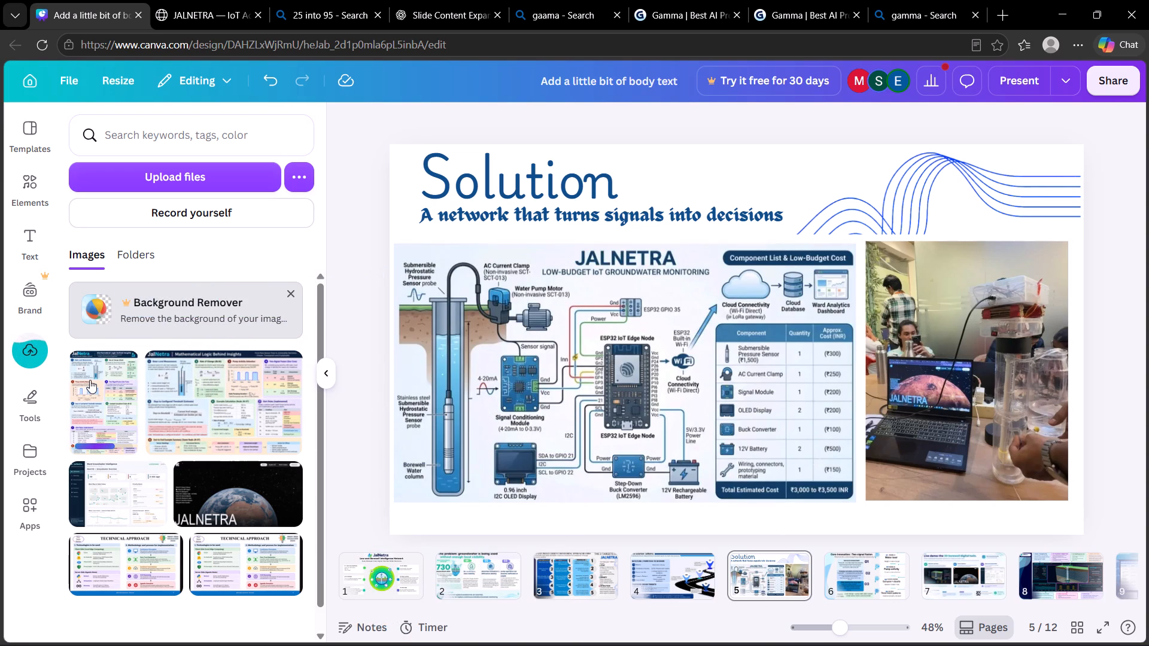
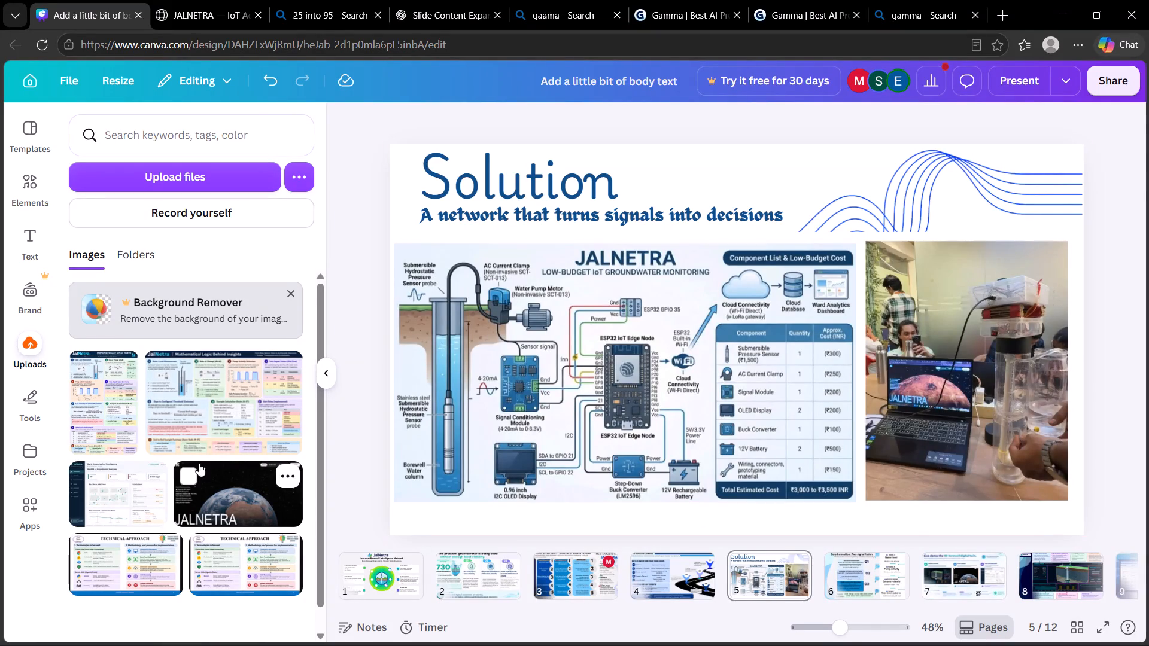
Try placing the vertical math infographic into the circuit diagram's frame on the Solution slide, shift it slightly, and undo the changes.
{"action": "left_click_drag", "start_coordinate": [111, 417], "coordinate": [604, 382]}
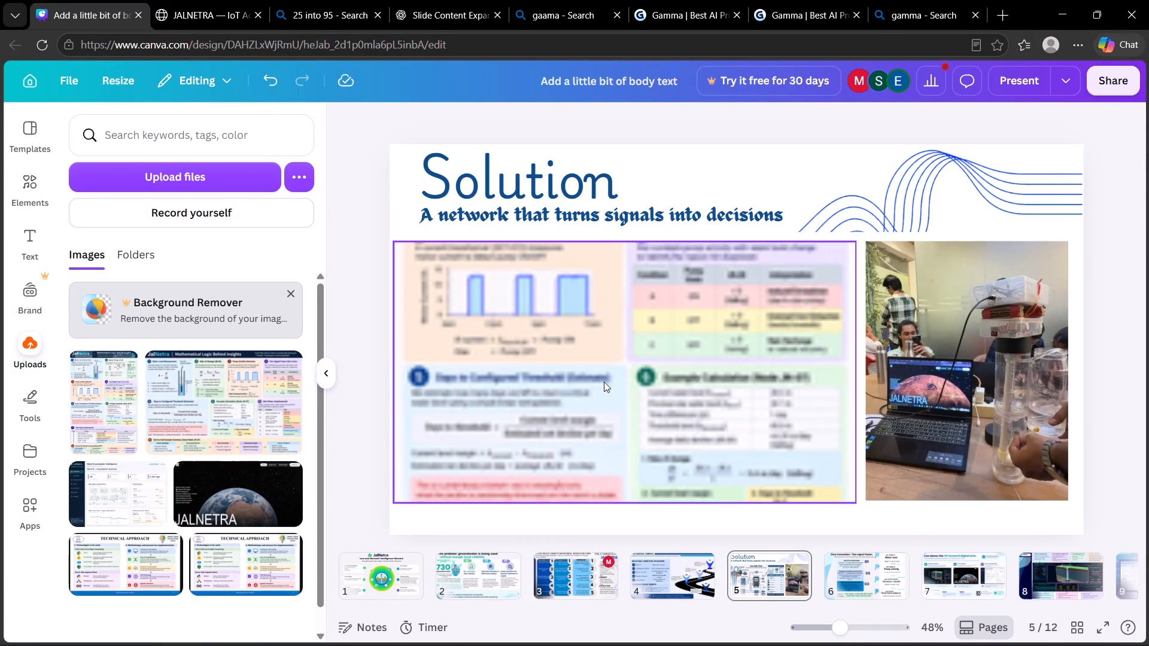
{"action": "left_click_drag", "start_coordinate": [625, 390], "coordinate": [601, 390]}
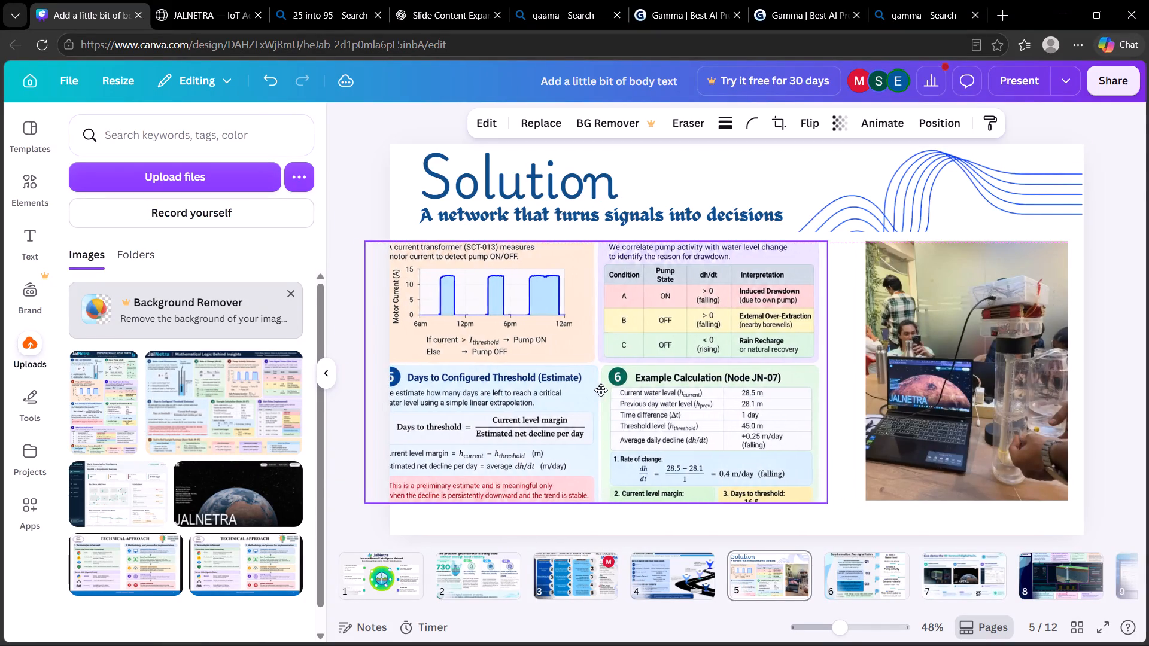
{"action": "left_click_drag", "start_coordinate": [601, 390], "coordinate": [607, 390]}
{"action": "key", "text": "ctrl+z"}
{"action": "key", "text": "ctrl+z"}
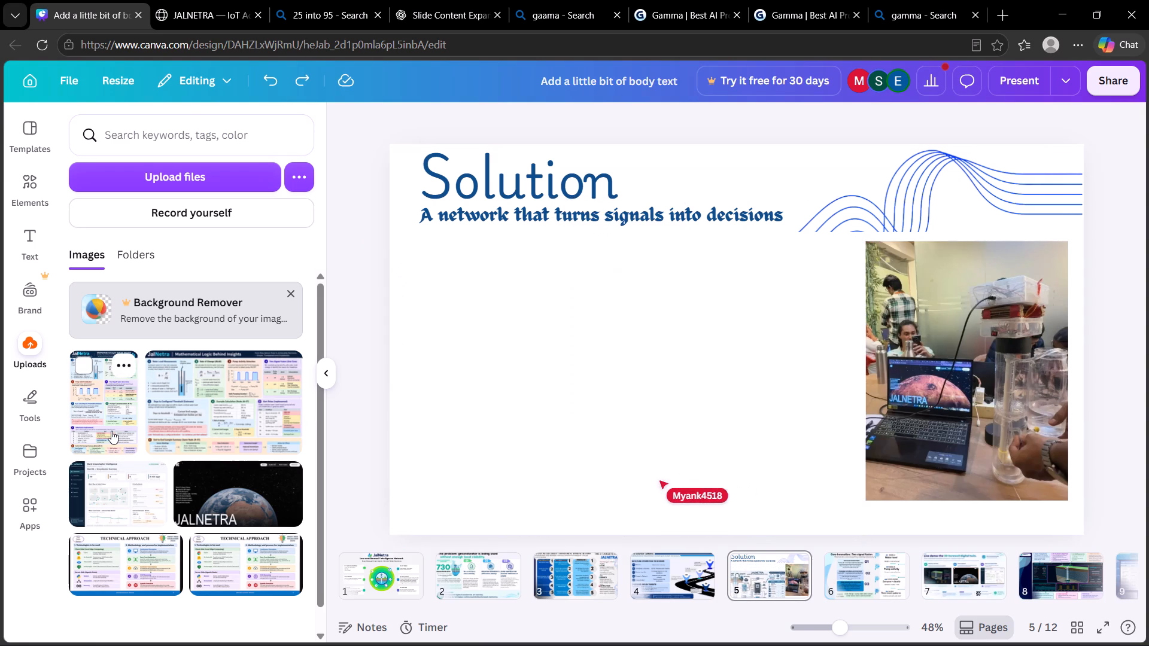
Place the vertical math infographic on slide 5 as a separate image, shrink it and position it just left of the prototype photo.
{"action": "left_click_drag", "start_coordinate": [110, 428], "coordinate": [609, 336]}
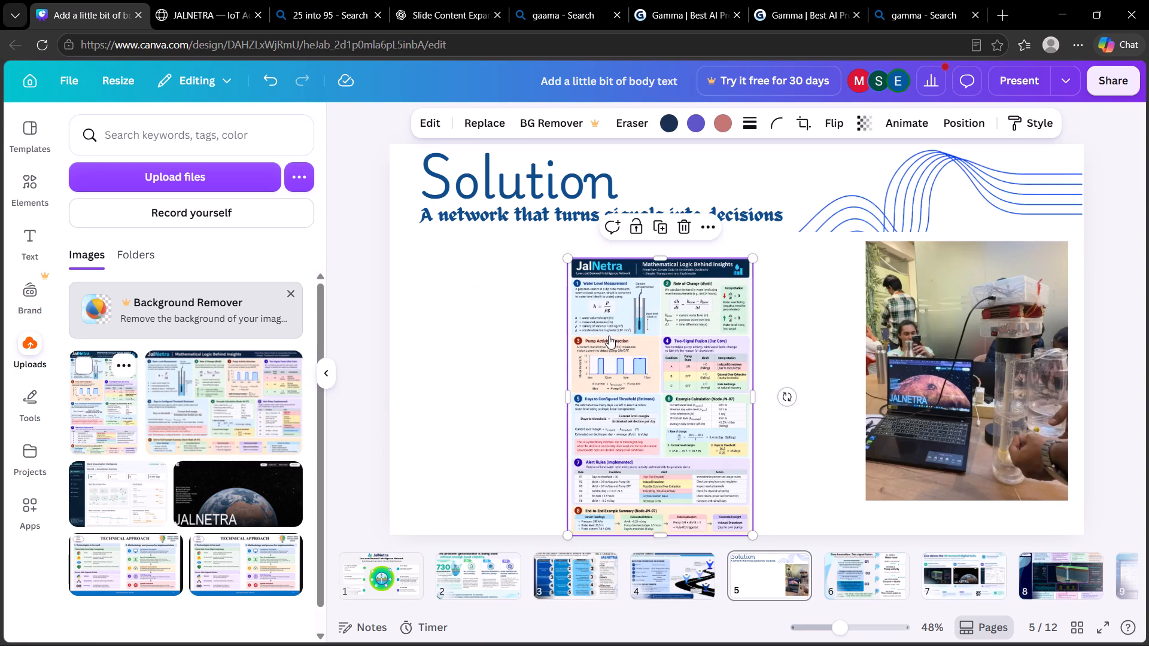
{"action": "left_click_drag", "start_coordinate": [569, 257], "coordinate": [630, 415]}
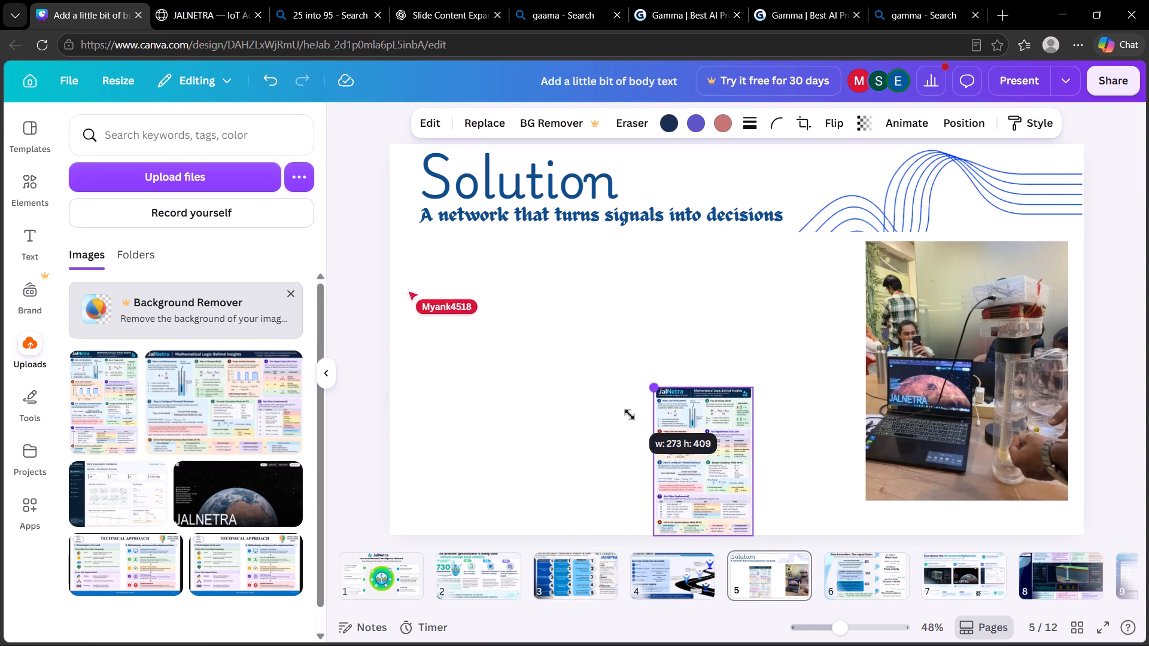
{"action": "left_click_drag", "start_coordinate": [630, 415], "coordinate": [641, 416]}
{"action": "left_click_drag", "start_coordinate": [715, 482], "coordinate": [783, 432]}
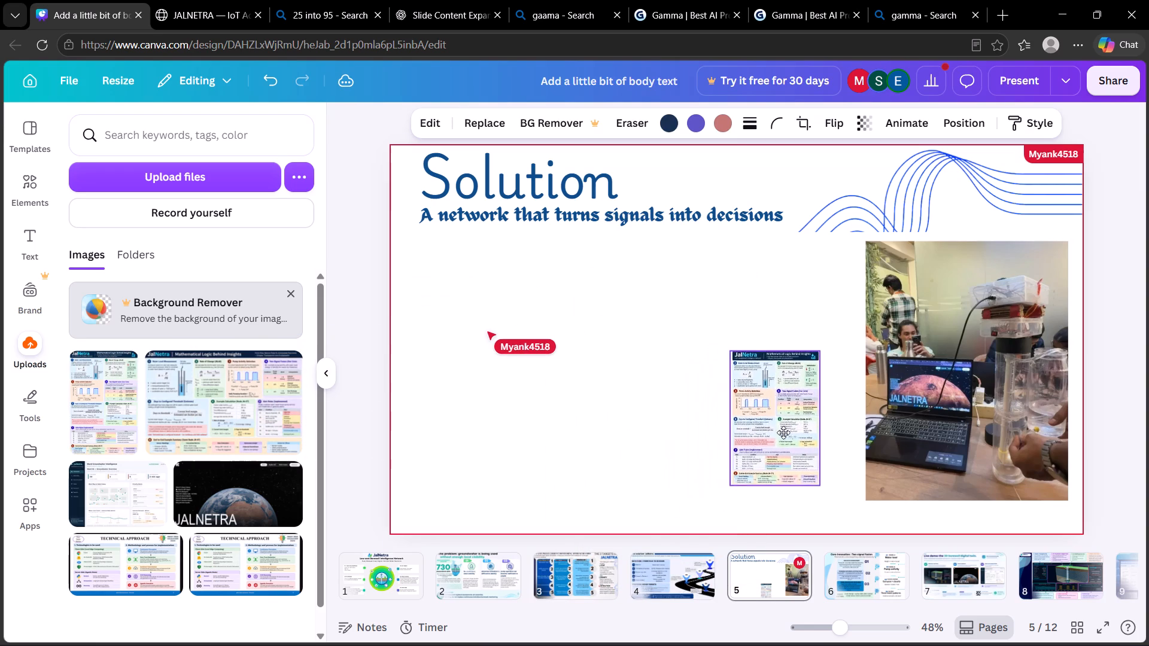
{"action": "left_click_drag", "start_coordinate": [783, 432], "coordinate": [800, 430]}
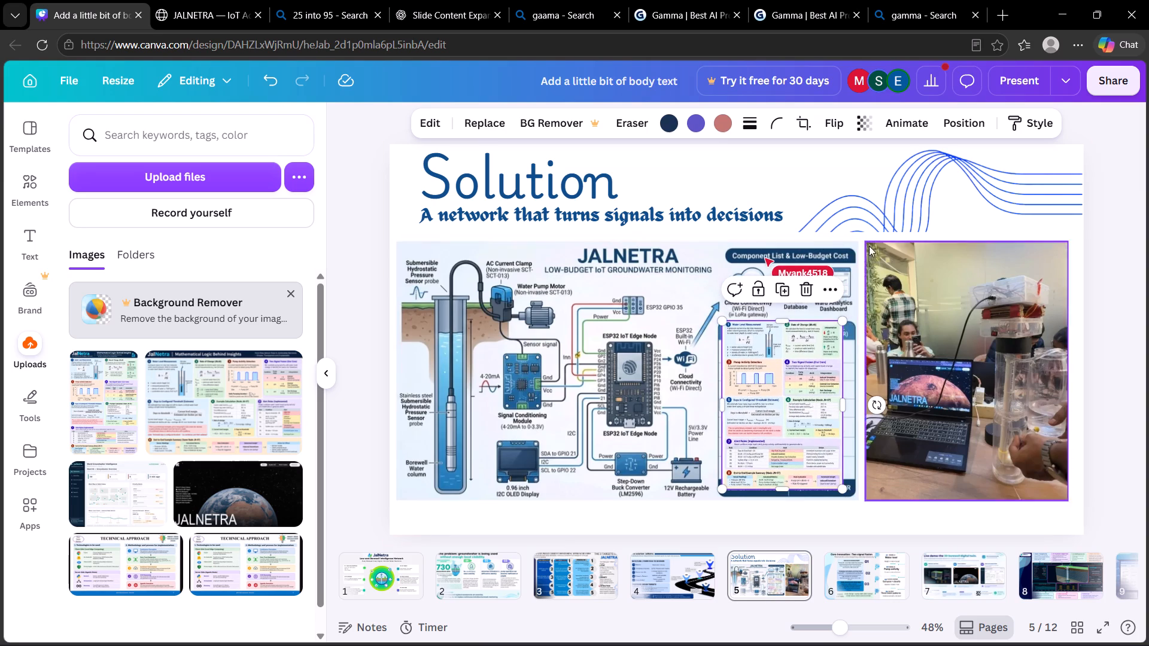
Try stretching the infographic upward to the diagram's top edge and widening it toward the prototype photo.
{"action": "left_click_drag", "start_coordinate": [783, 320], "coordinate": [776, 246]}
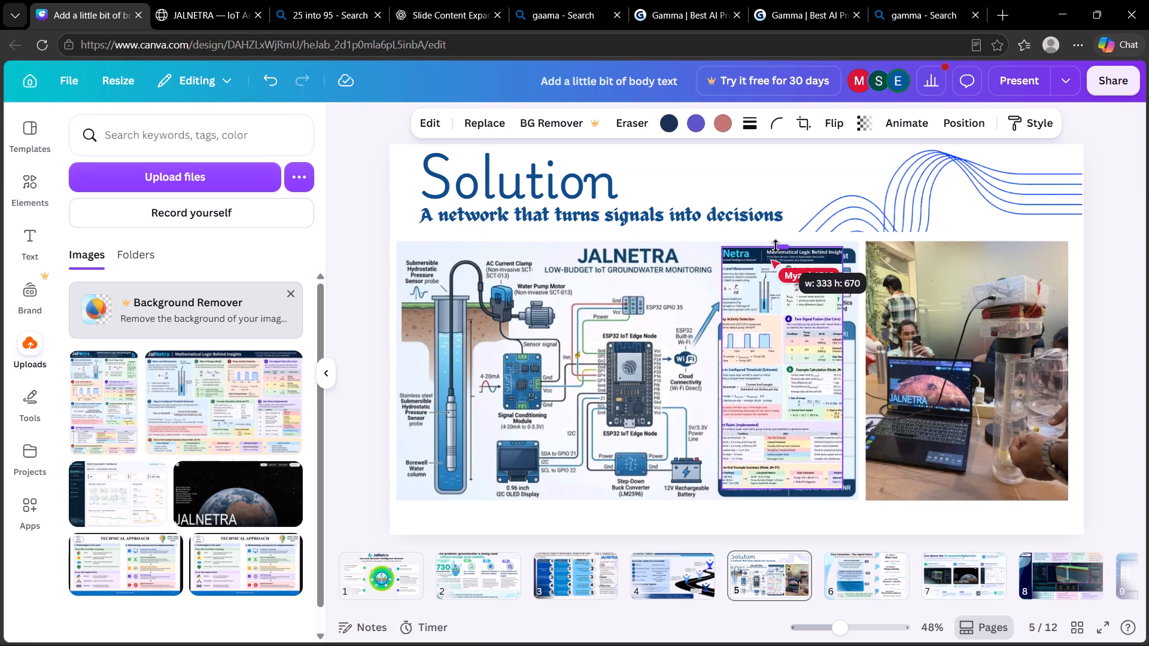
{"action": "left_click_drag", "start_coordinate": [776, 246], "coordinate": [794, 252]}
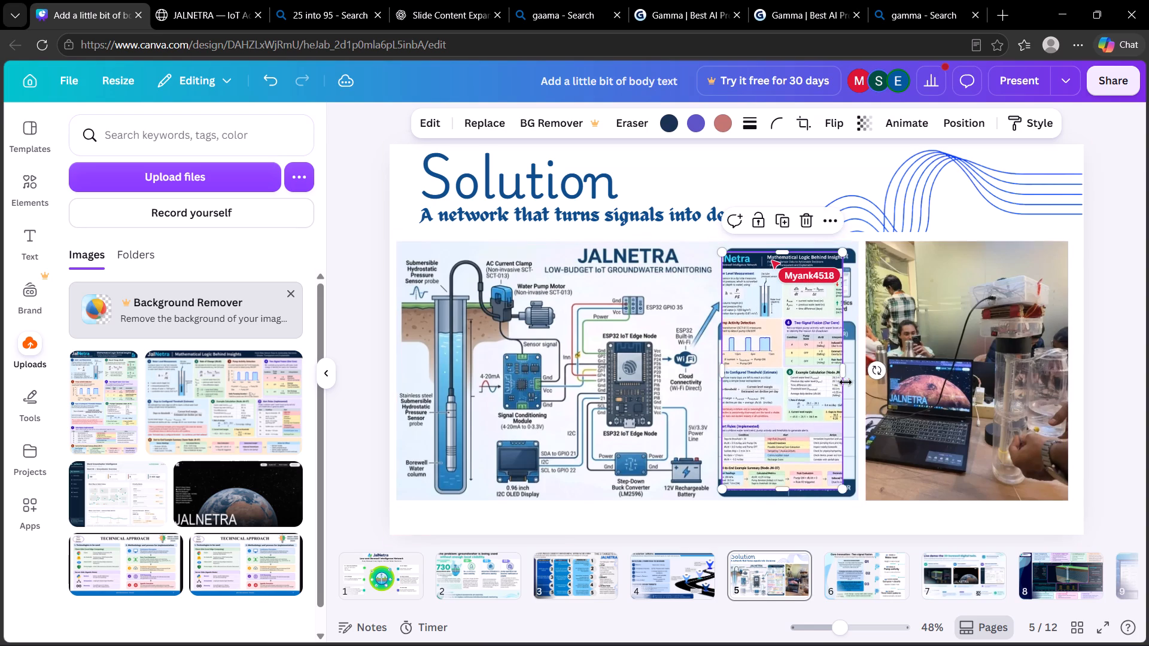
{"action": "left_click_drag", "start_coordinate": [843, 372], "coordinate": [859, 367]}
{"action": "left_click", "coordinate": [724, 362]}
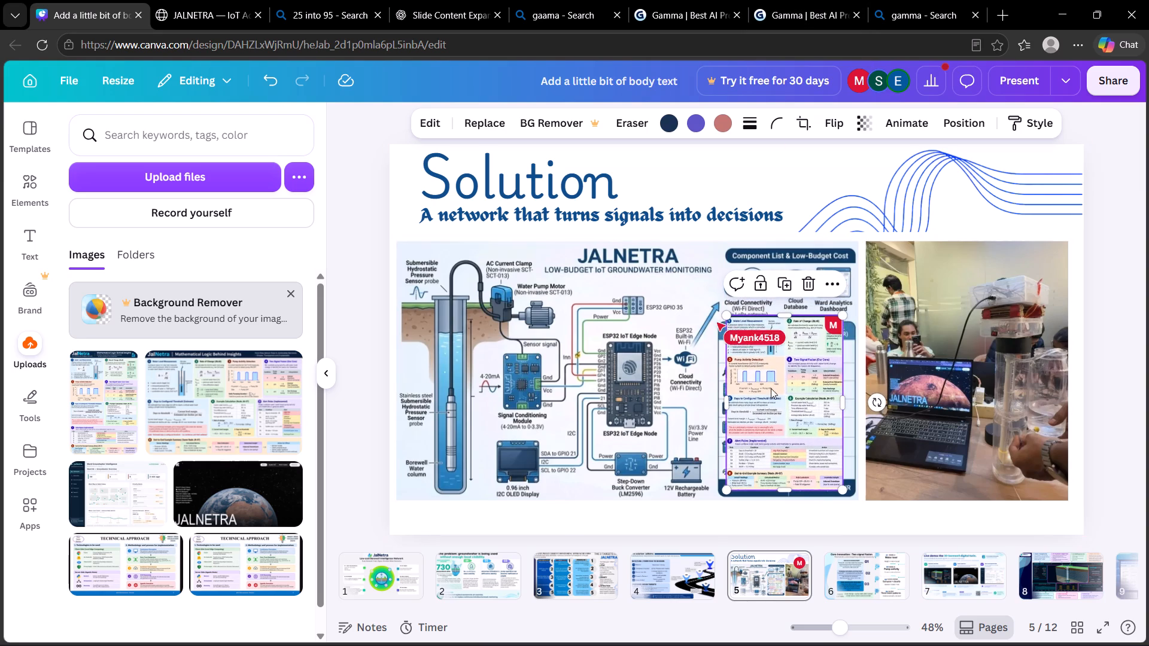
Review slides 6 to 10 of the presentation, and return to slide 5, the Solution slide.
{"action": "left_click", "coordinate": [861, 582]}
{"action": "left_click", "coordinate": [969, 583]}
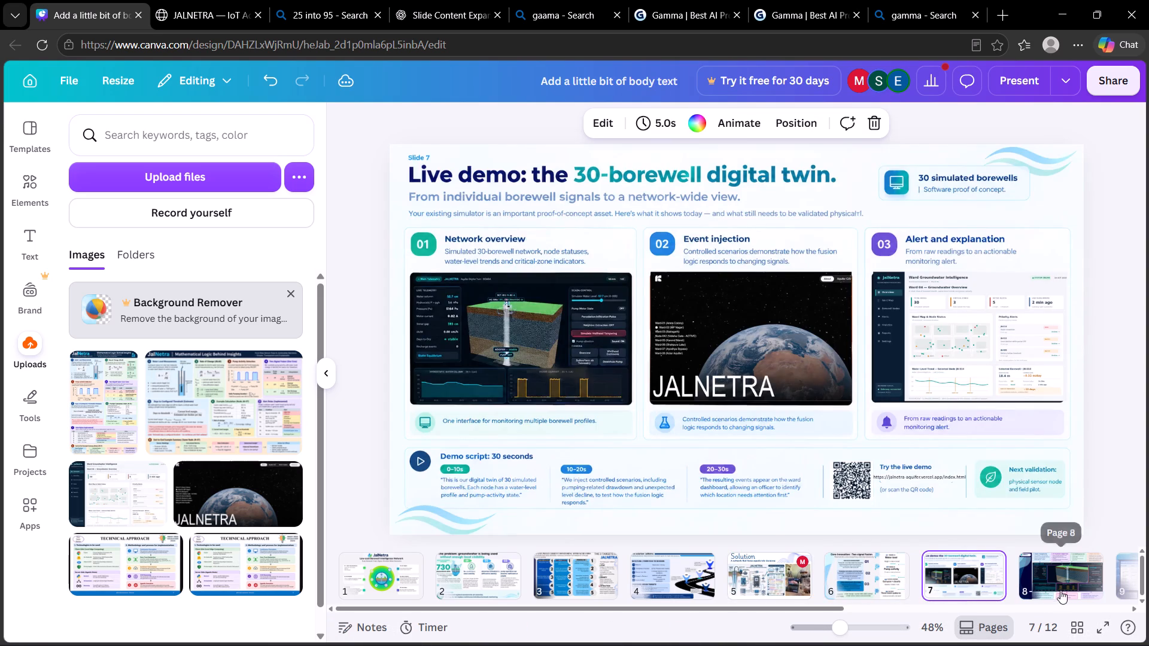
{"action": "left_click", "coordinate": [1063, 590]}
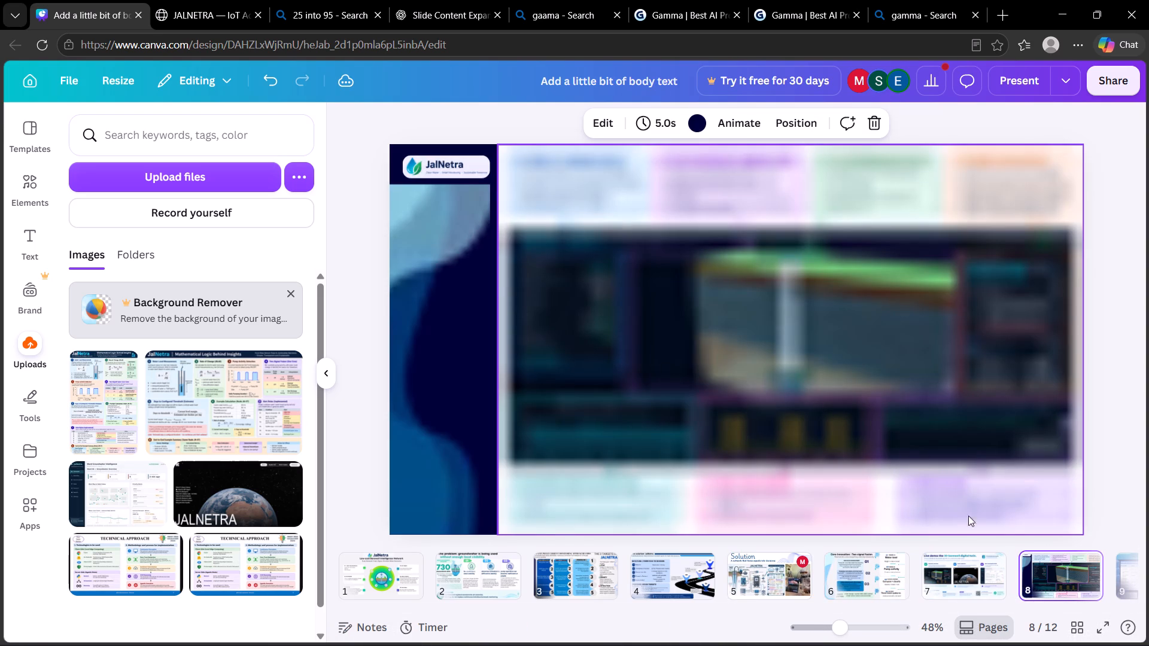
{"action": "left_click", "coordinate": [971, 584]}
{"action": "left_click", "coordinate": [1042, 581]}
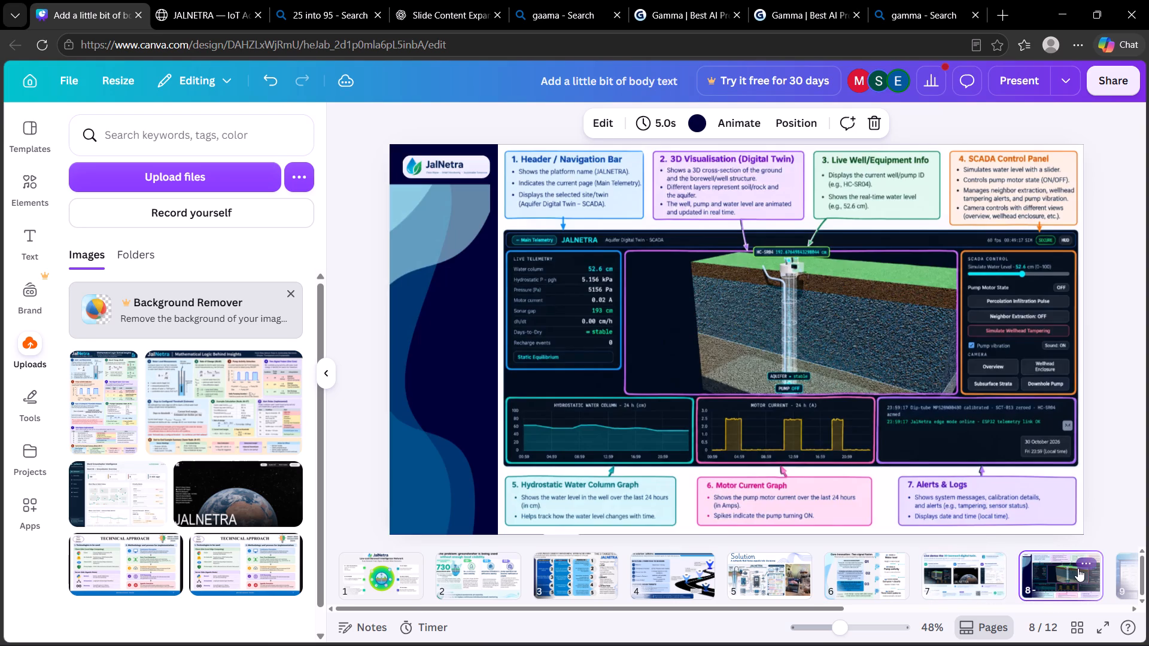
{"action": "left_click", "coordinate": [1121, 585]}
{"action": "left_click", "coordinate": [1127, 575]}
{"action": "left_click_drag", "start_coordinate": [1087, 575], "coordinate": [1085, 575]}
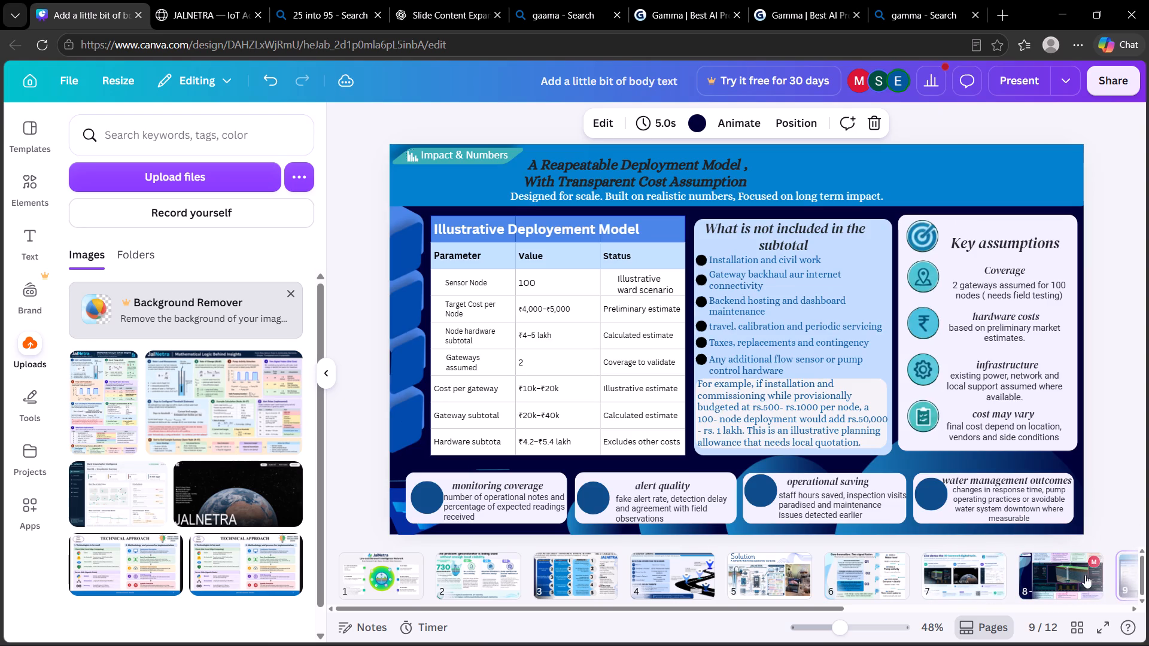
{"action": "left_click_drag", "start_coordinate": [1085, 575], "coordinate": [914, 578]}
{"action": "left_click", "coordinate": [966, 575]}
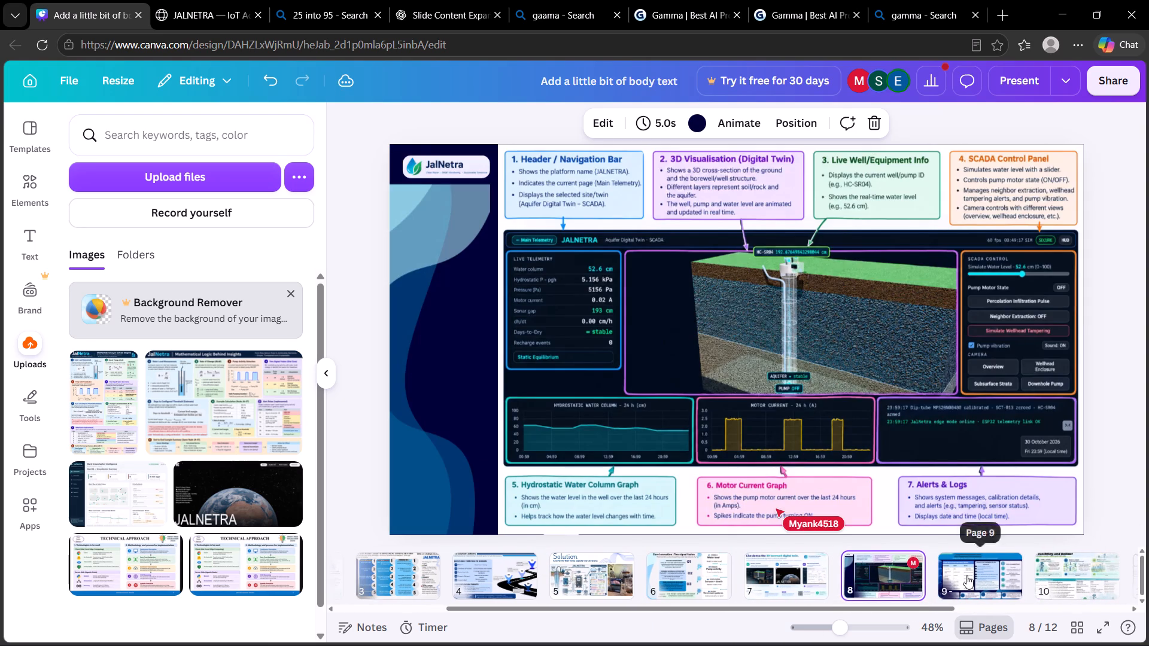
{"action": "left_click", "coordinate": [1065, 575]}
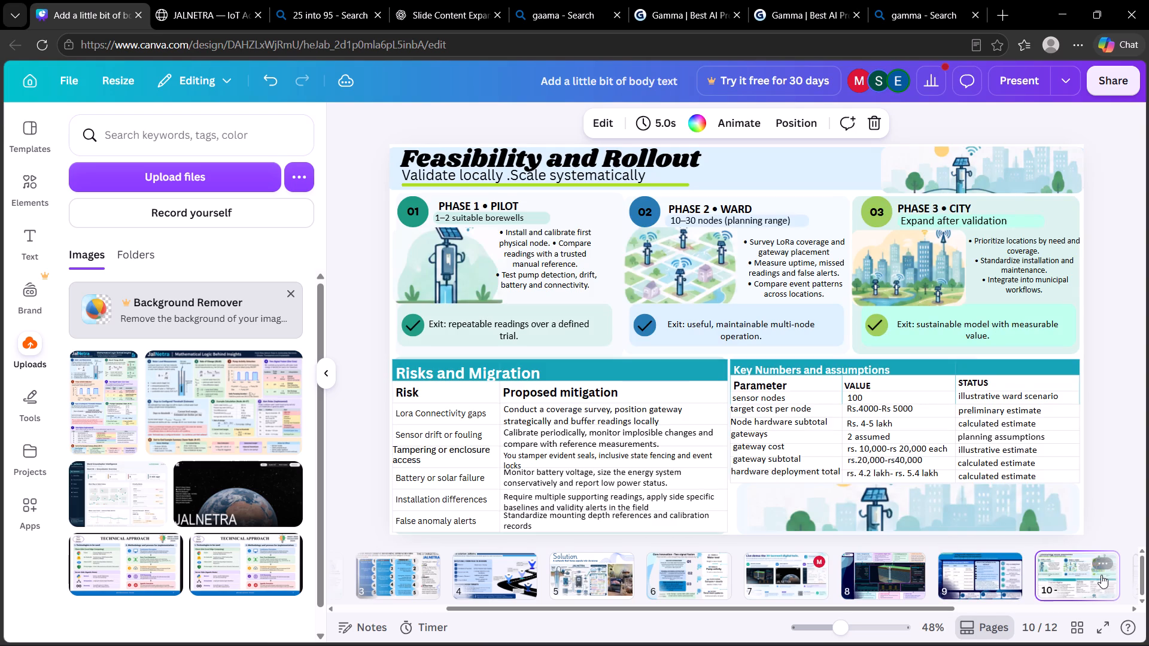
{"action": "left_click", "coordinate": [767, 578]}
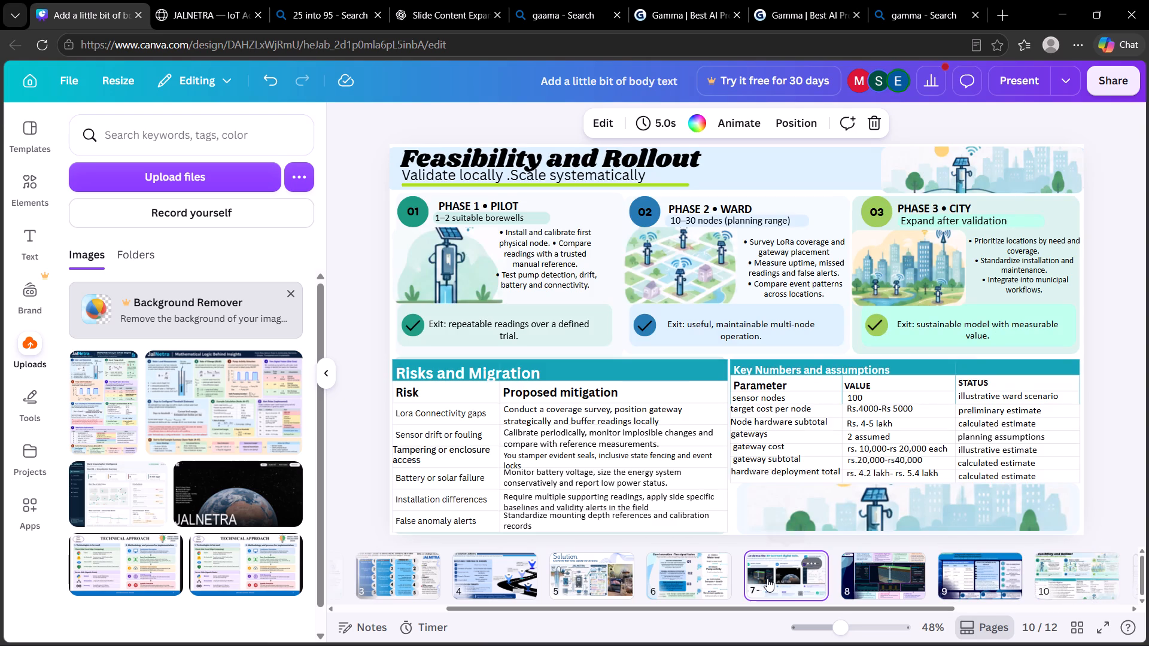
{"action": "left_click", "coordinate": [693, 581]}
{"action": "left_click", "coordinate": [582, 581]}
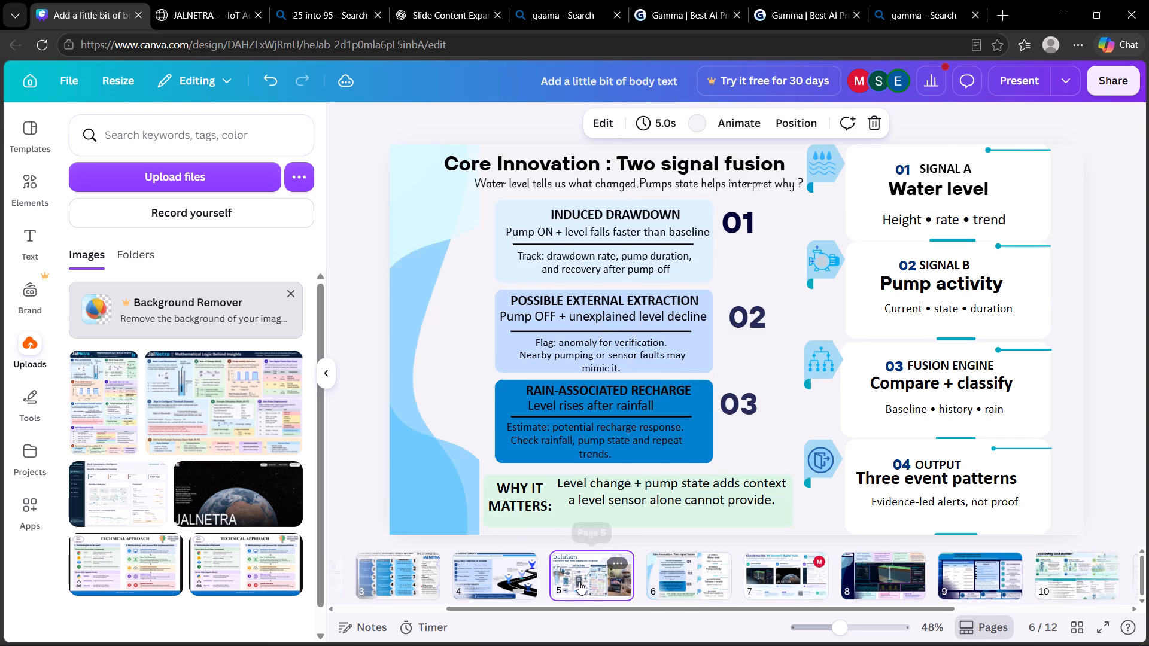
{"action": "left_click", "coordinate": [510, 576]}
{"action": "left_click", "coordinate": [598, 576]}
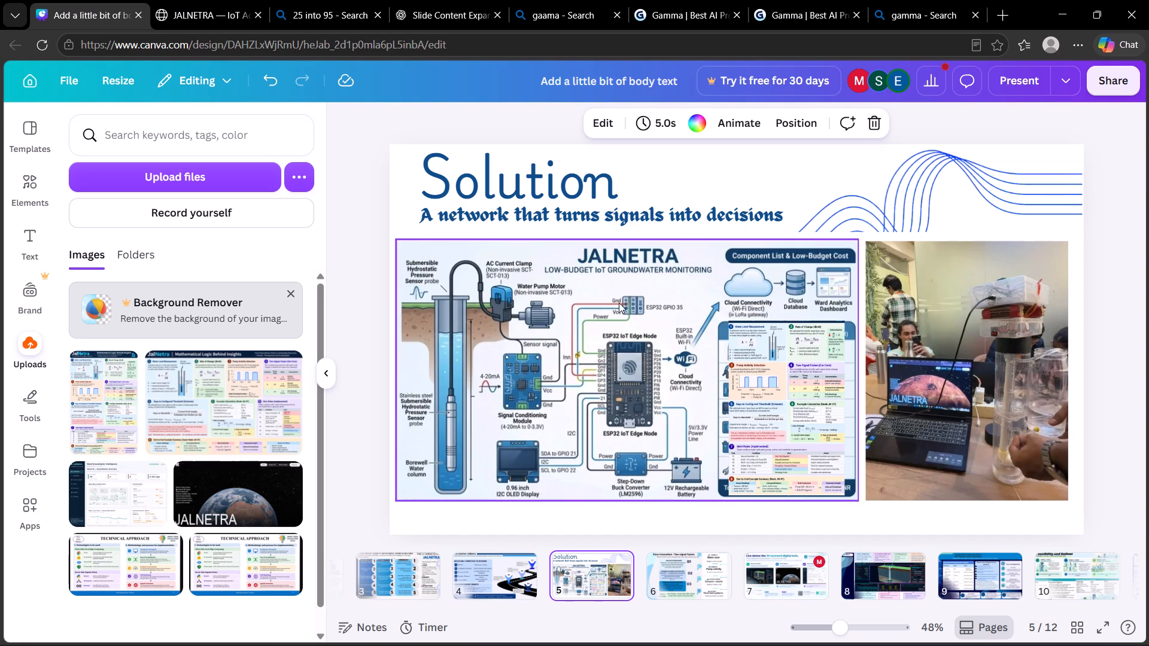
Extend the math infographic's left edge slightly toward the left border of the component cost table beneath it.
{"action": "left_click", "coordinate": [745, 359]}
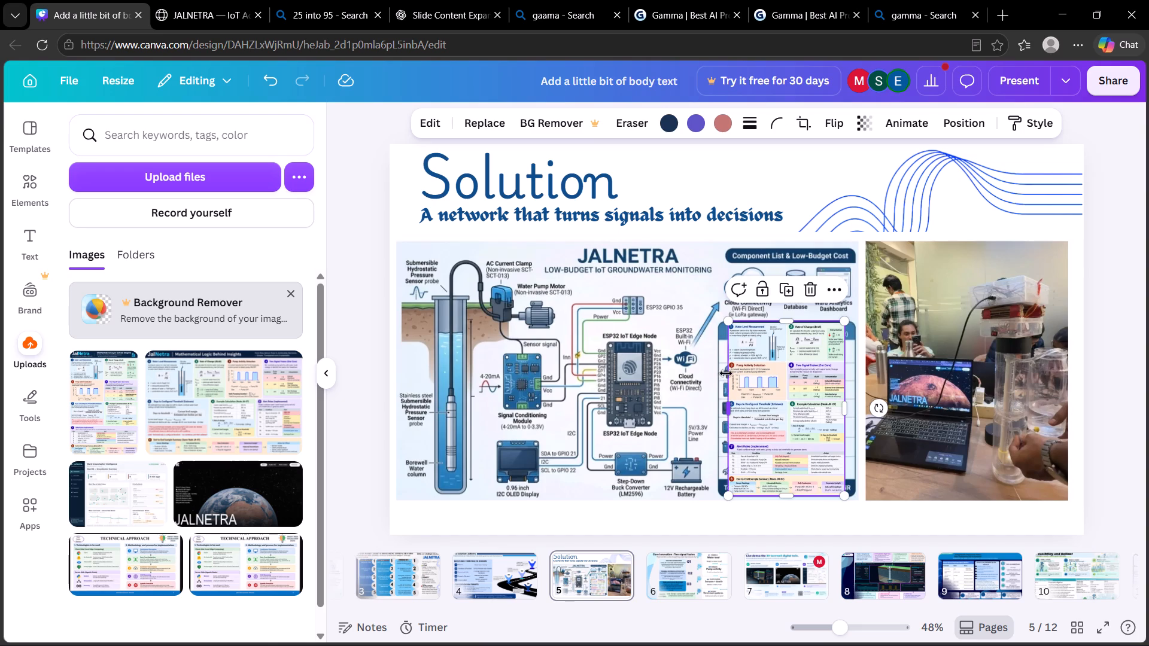
{"action": "left_click_drag", "start_coordinate": [728, 372], "coordinate": [721, 374]}
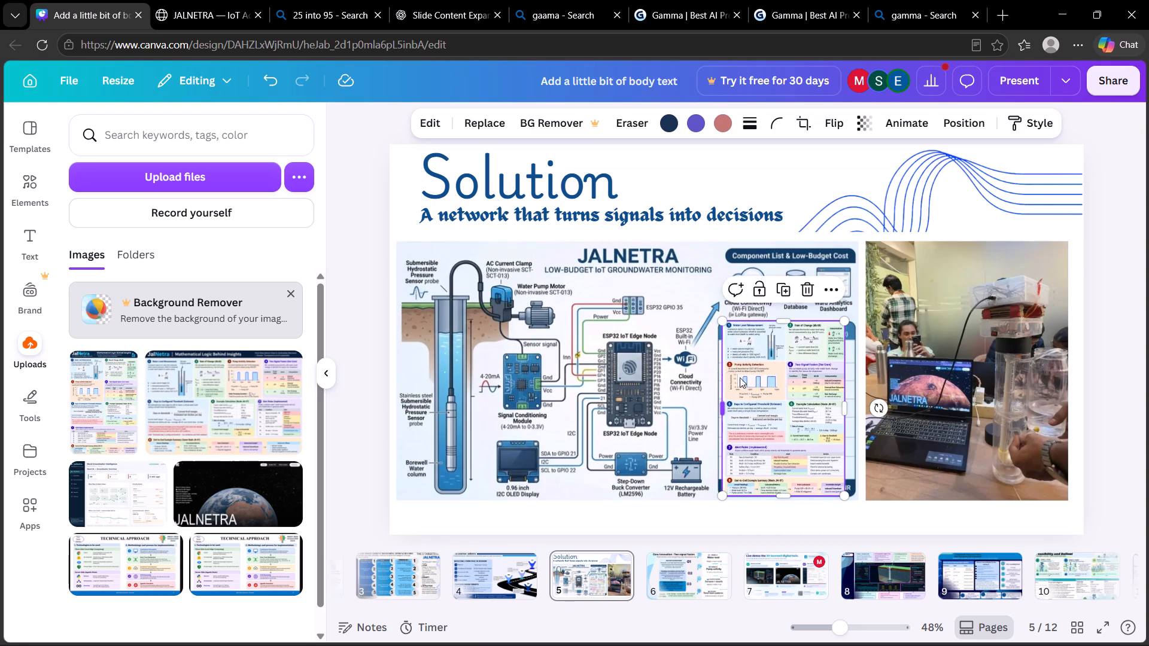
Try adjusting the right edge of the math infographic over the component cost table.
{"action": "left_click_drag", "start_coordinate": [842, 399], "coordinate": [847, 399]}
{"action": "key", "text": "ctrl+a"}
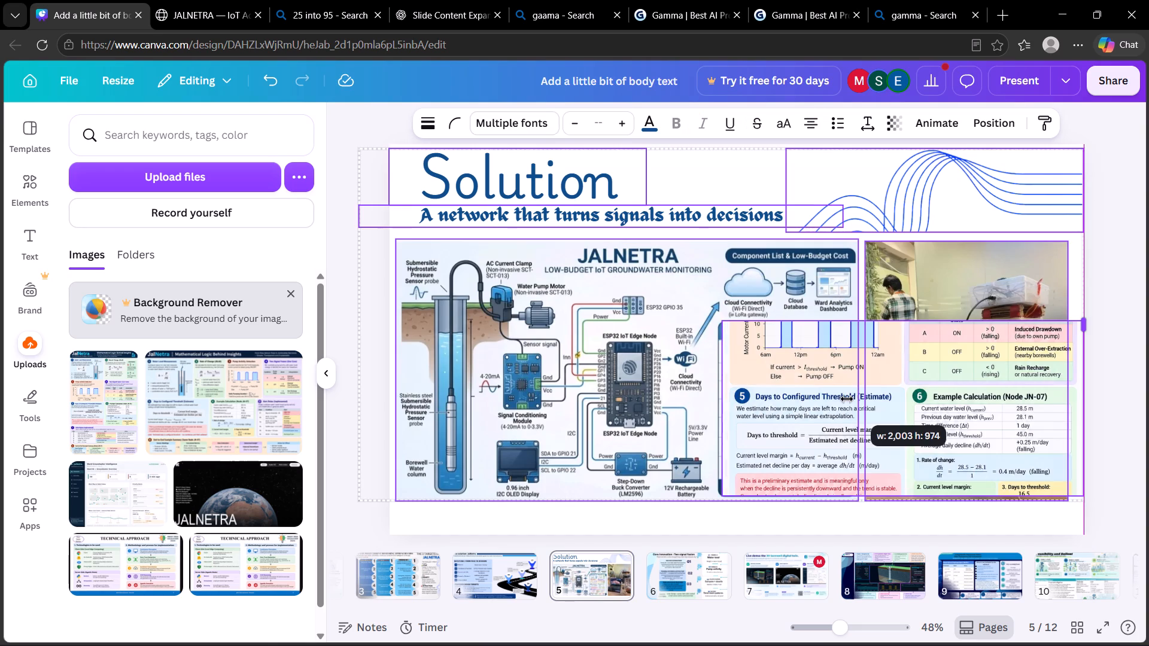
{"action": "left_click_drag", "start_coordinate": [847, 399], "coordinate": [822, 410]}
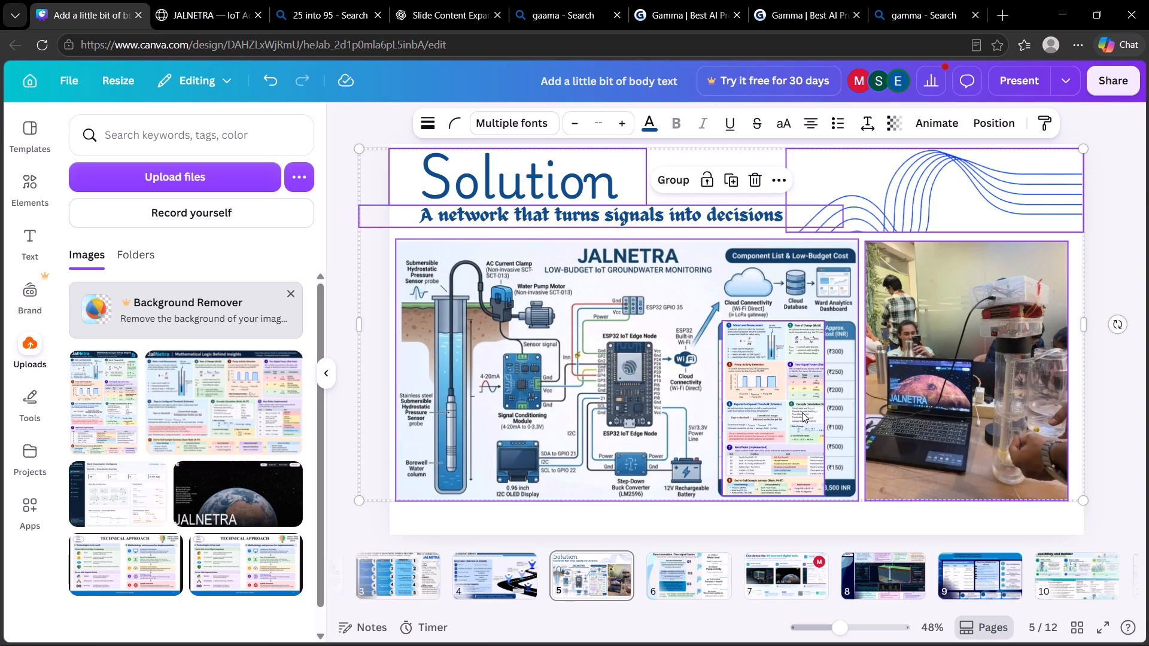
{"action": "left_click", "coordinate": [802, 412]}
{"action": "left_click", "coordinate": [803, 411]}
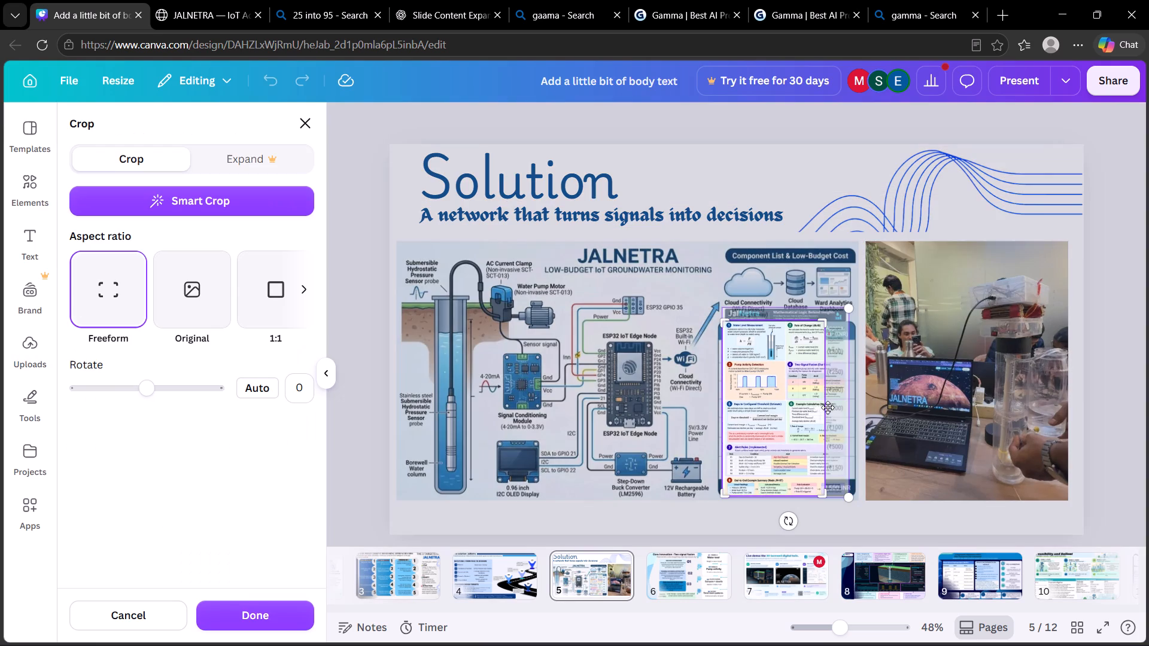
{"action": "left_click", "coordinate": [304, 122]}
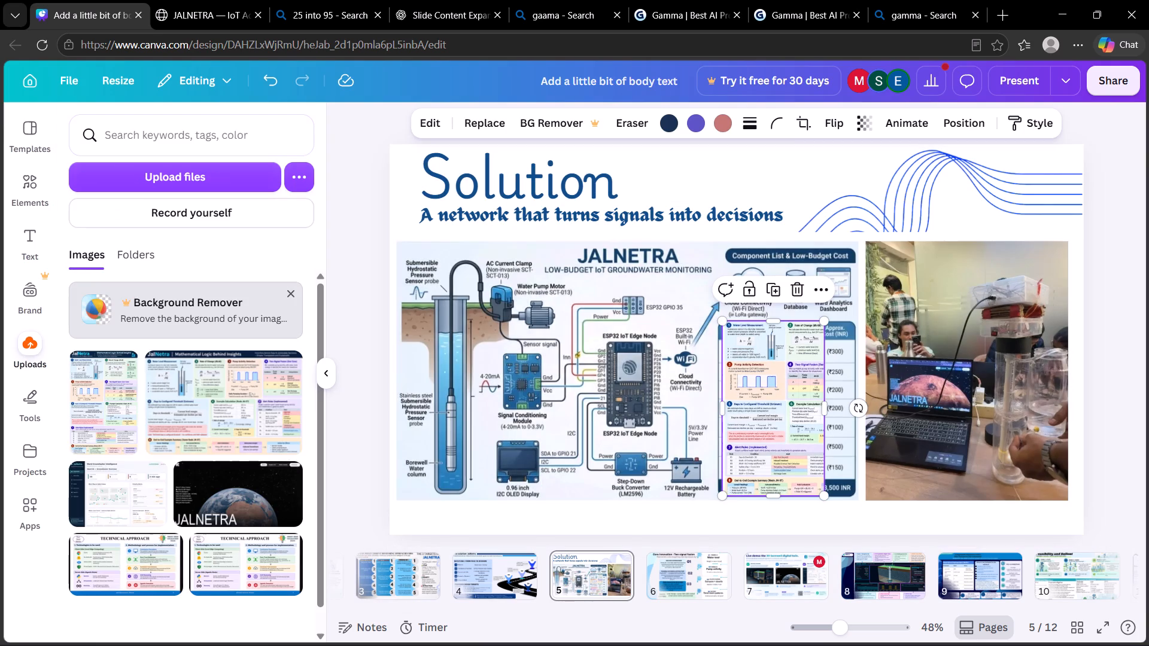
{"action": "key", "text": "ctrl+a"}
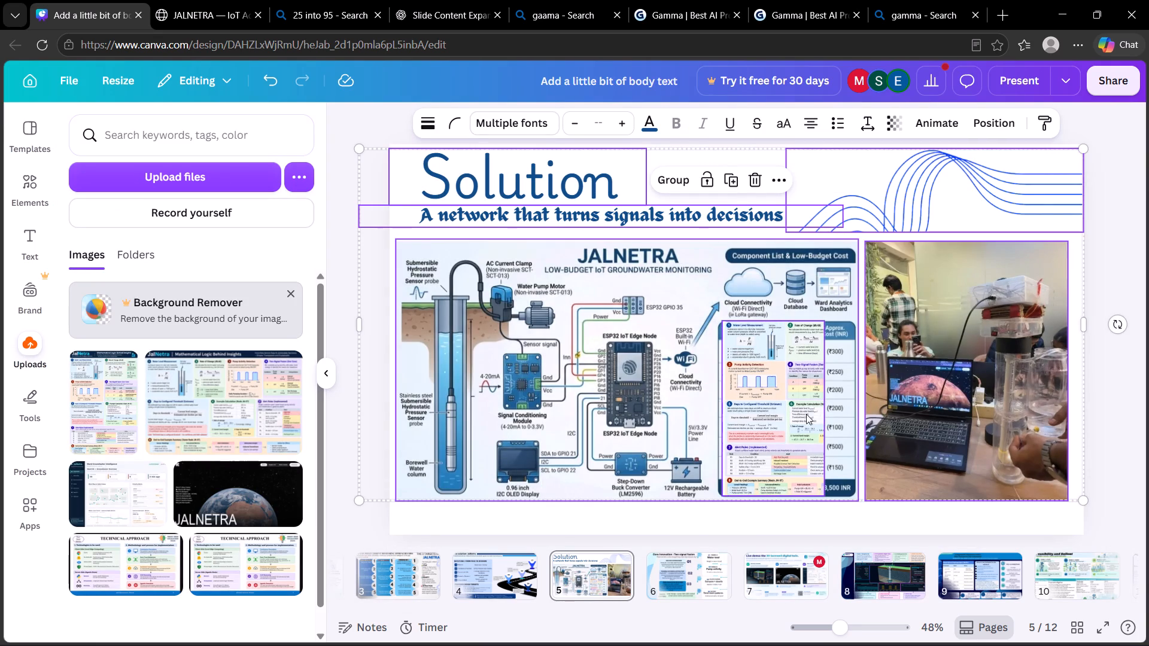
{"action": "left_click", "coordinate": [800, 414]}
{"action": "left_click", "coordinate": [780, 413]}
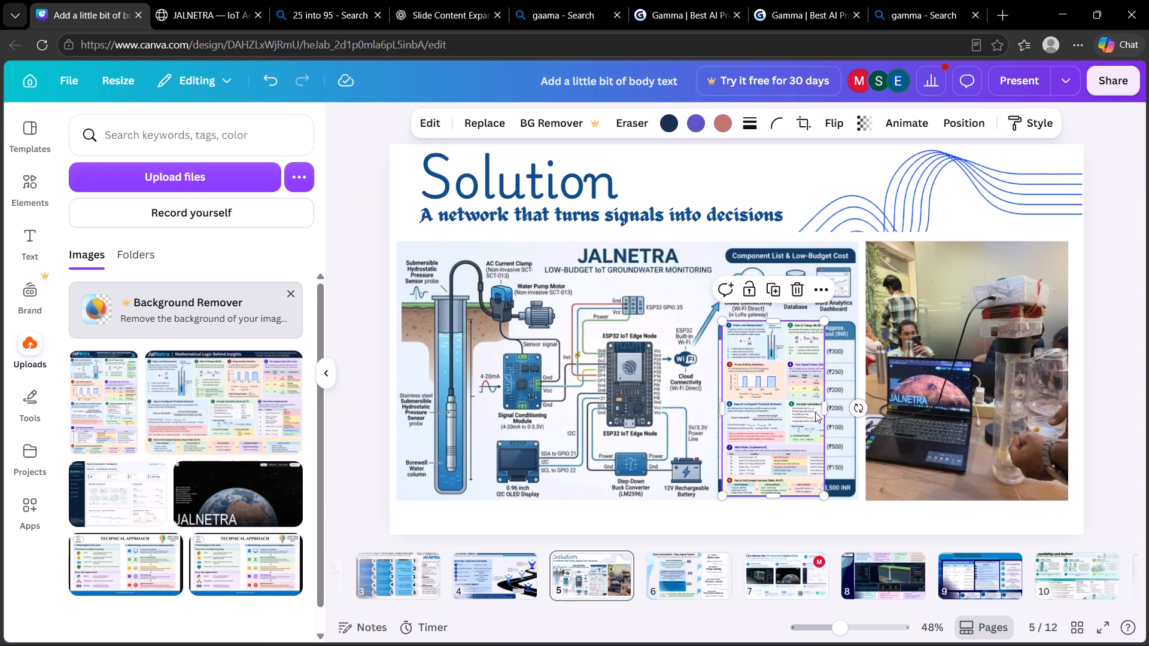
Widen the math infographic on both sides so it covers the full width of the component cost table, and deselect it.
{"action": "left_click_drag", "start_coordinate": [826, 404], "coordinate": [853, 407]}
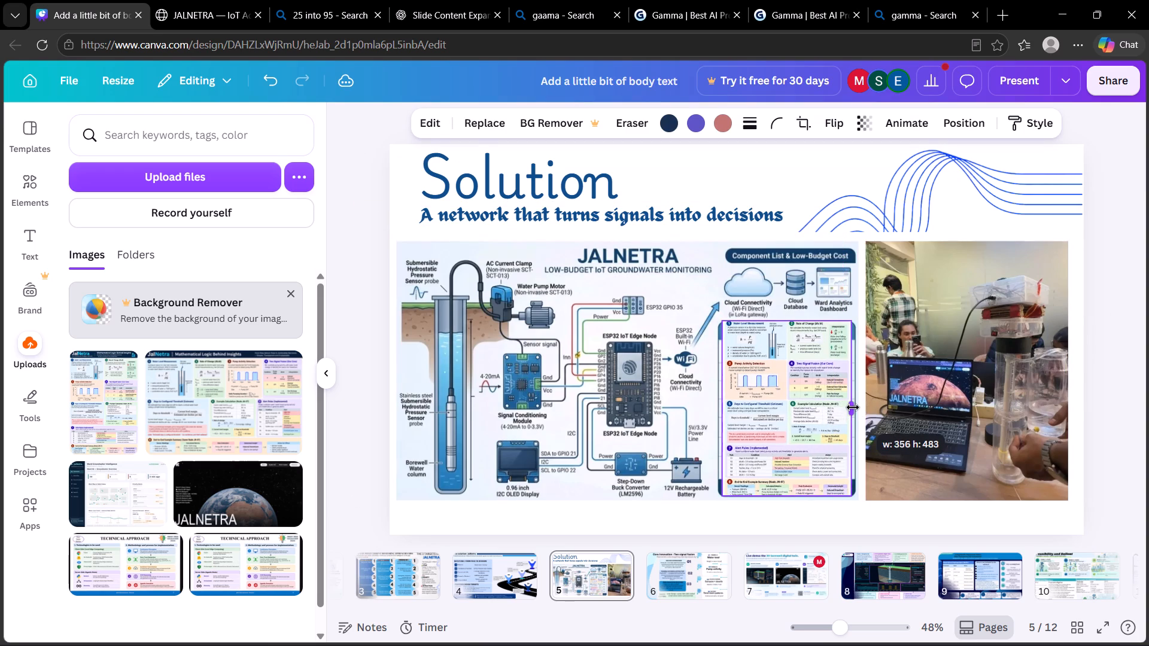
{"action": "left_click_drag", "start_coordinate": [853, 407], "coordinate": [856, 409]}
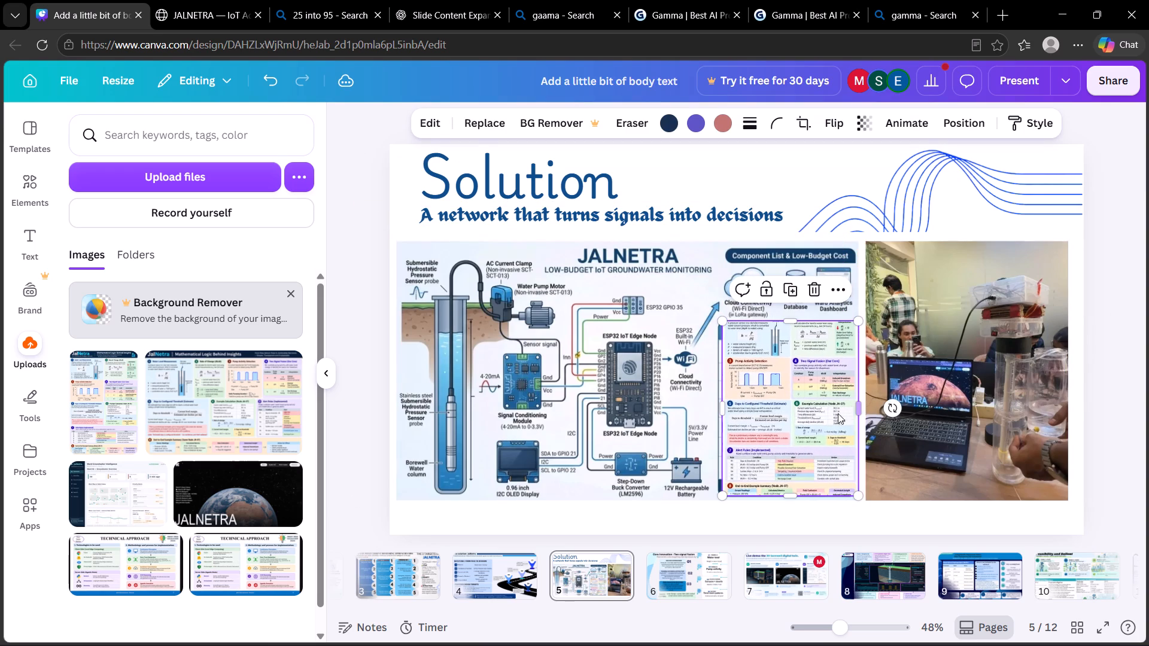
{"action": "left_click_drag", "start_coordinate": [723, 409], "coordinate": [722, 409]}
{"action": "left_click_drag", "start_coordinate": [722, 409], "coordinate": [717, 409]}
{"action": "left_click", "coordinate": [802, 519]}
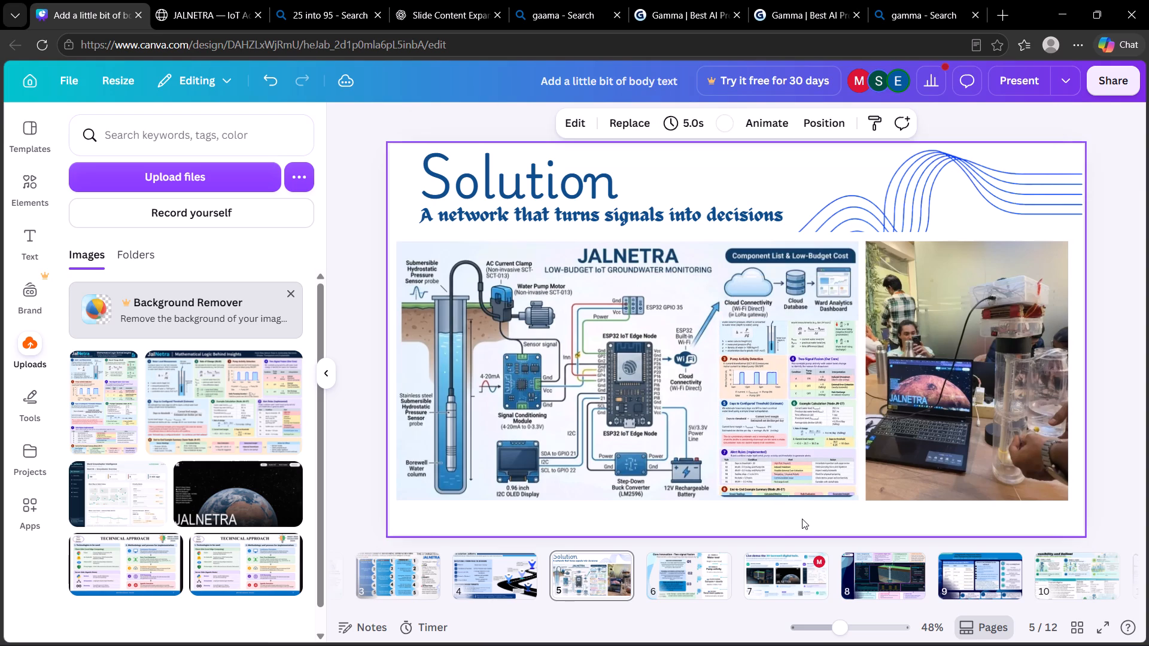
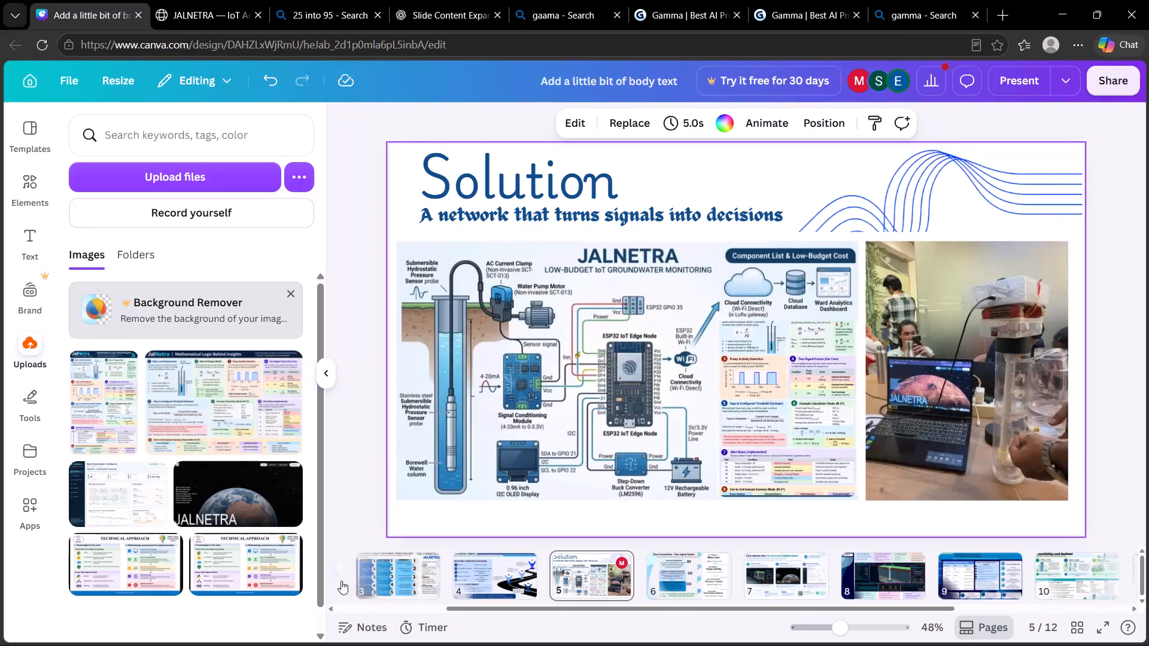
Look over slides 2 to 5, comparing the problem, gap, data flow and Solution slides.
{"action": "left_click", "coordinate": [411, 581]}
{"action": "left_click_drag", "start_coordinate": [370, 581], "coordinate": [373, 581]}
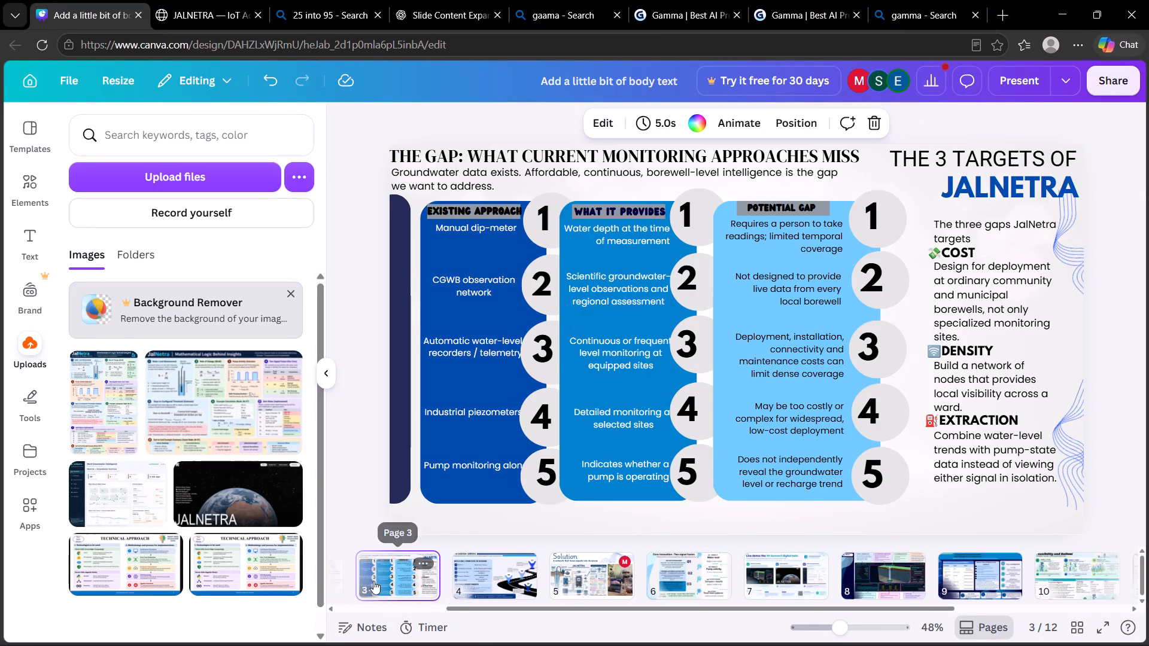
{"action": "left_click_drag", "start_coordinate": [373, 581], "coordinate": [563, 605]}
{"action": "left_click", "coordinate": [356, 568]}
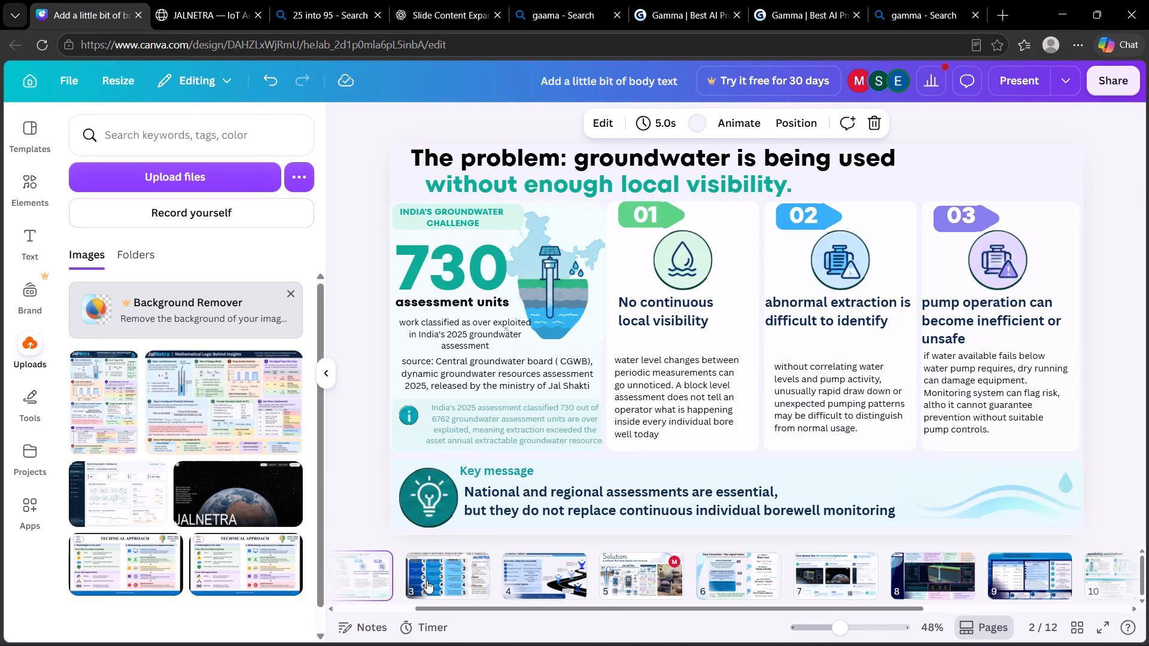
{"action": "left_click", "coordinate": [825, 570]}
{"action": "left_click", "coordinate": [610, 569]}
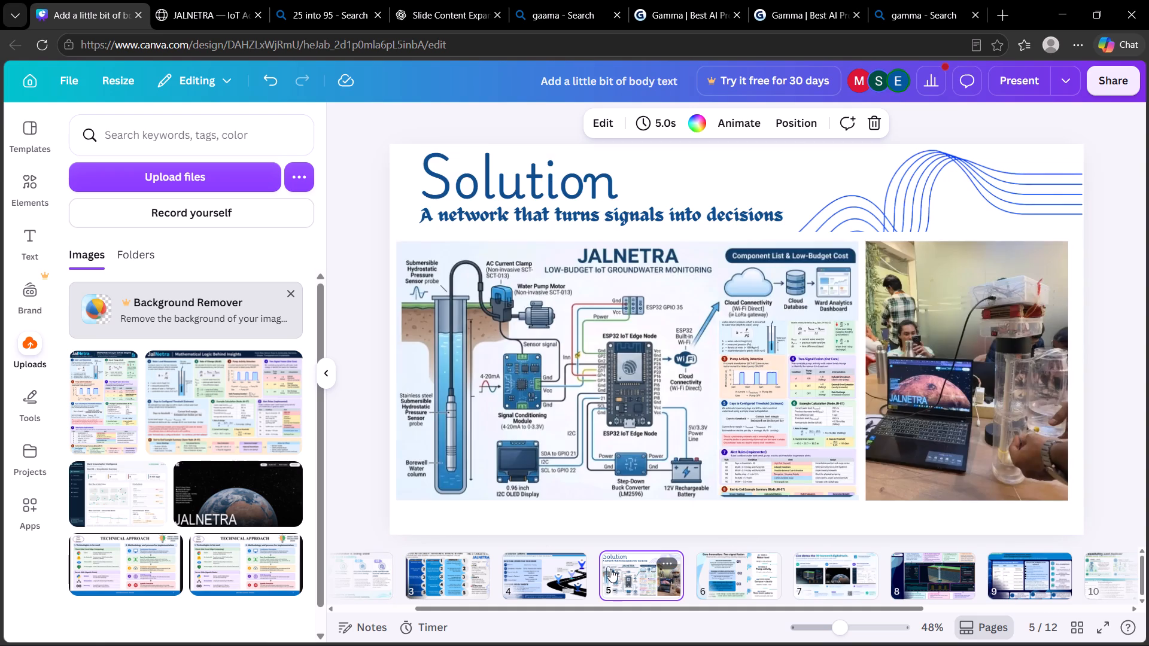
{"action": "left_click", "coordinate": [551, 585]}
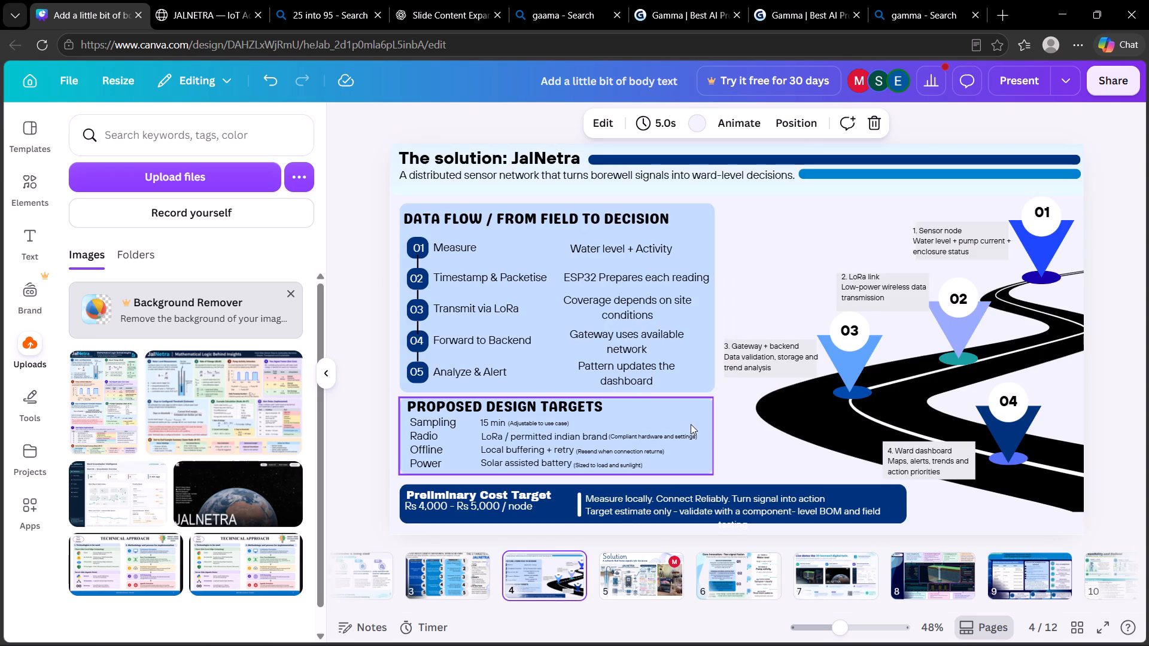
Delete the dark navy shape at the left edge of slide 3, beside the Existing Approach column.
{"action": "left_click", "coordinate": [461, 571]}
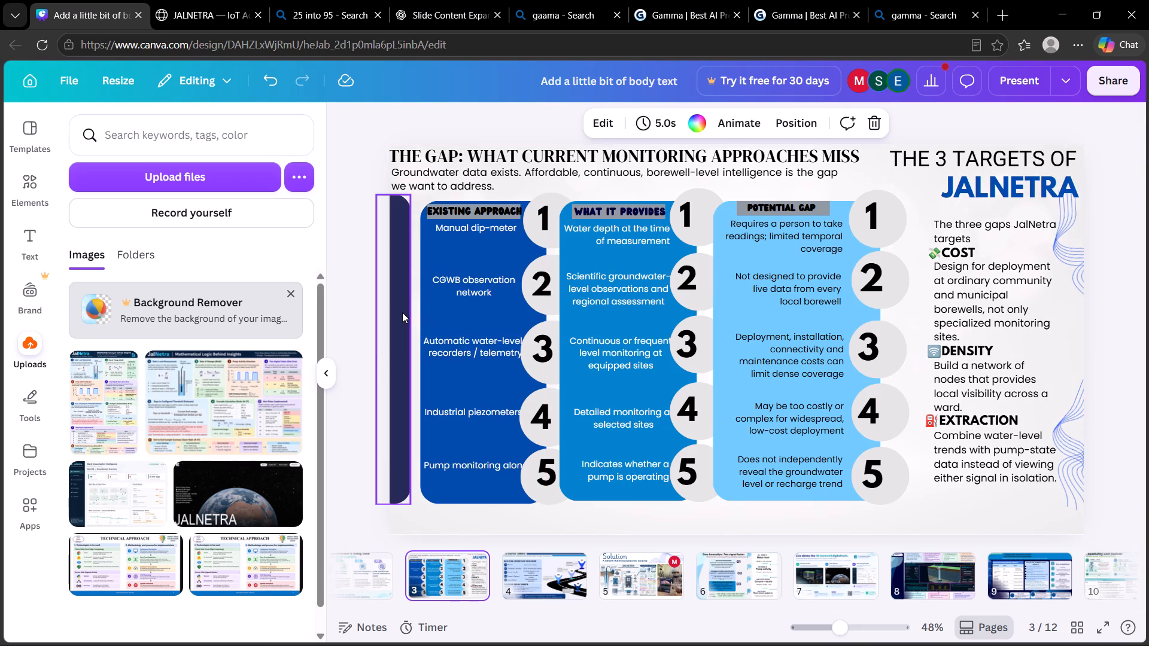
{"action": "left_click", "coordinate": [402, 312]}
{"action": "left_click", "coordinate": [422, 163]}
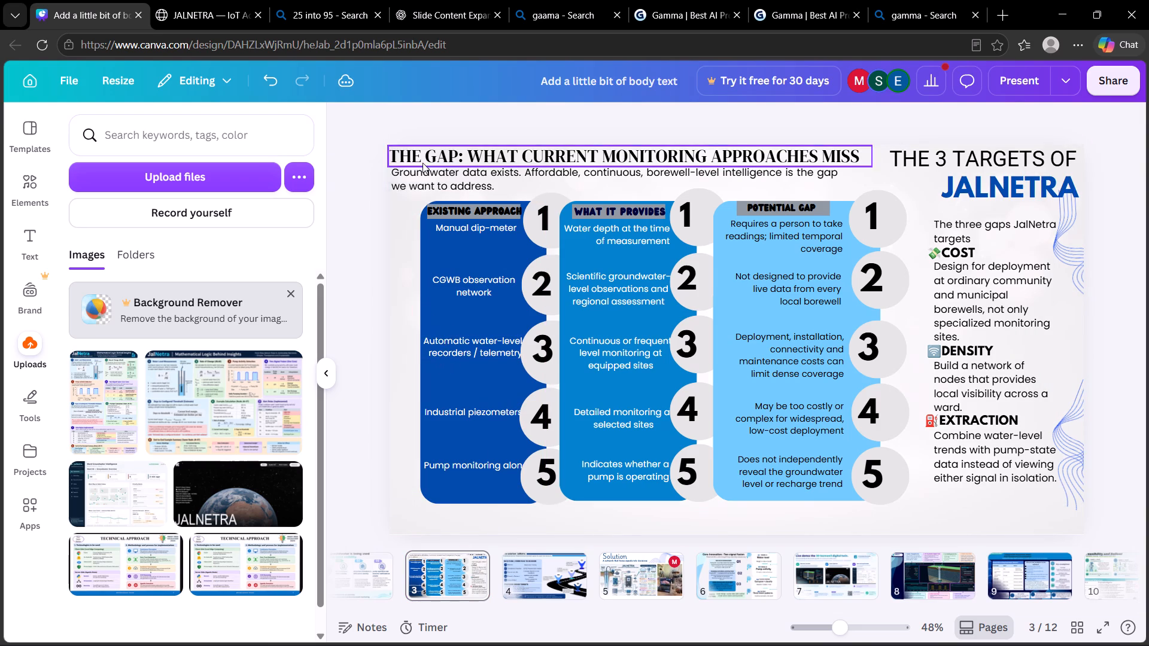
Review slides 1 to 7 in order, from the JalNetra title slide to the live demo slide.
{"action": "left_click", "coordinate": [364, 564]}
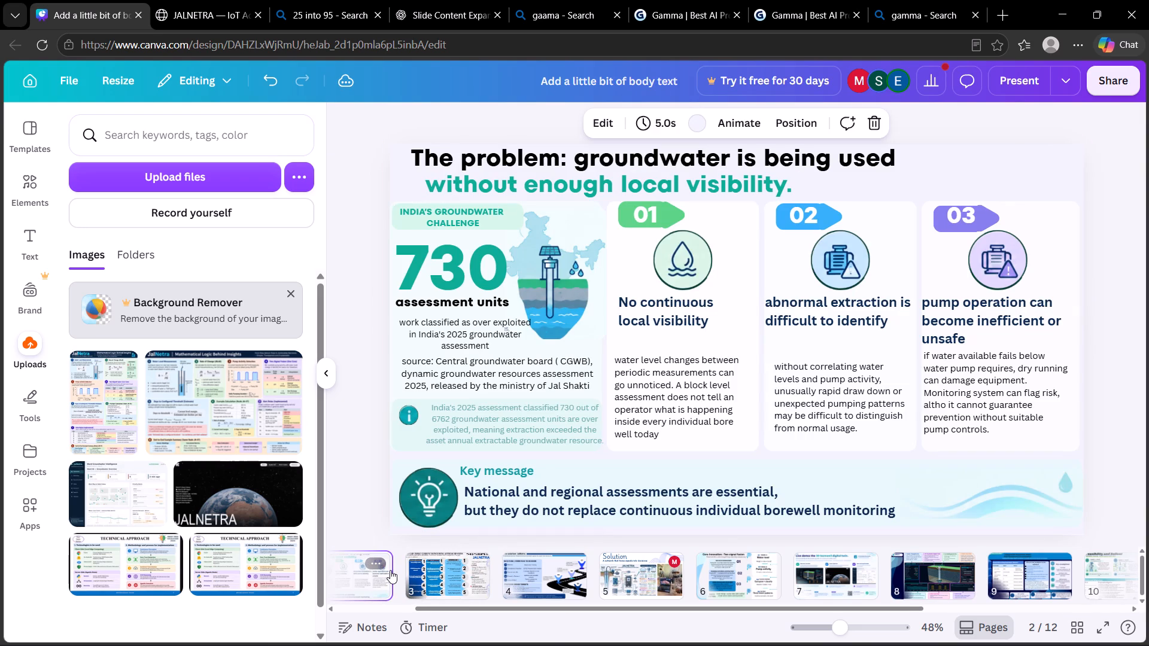
{"action": "key", "text": "Left"}
{"action": "key", "text": "Left"}
{"action": "key", "text": "Left"}
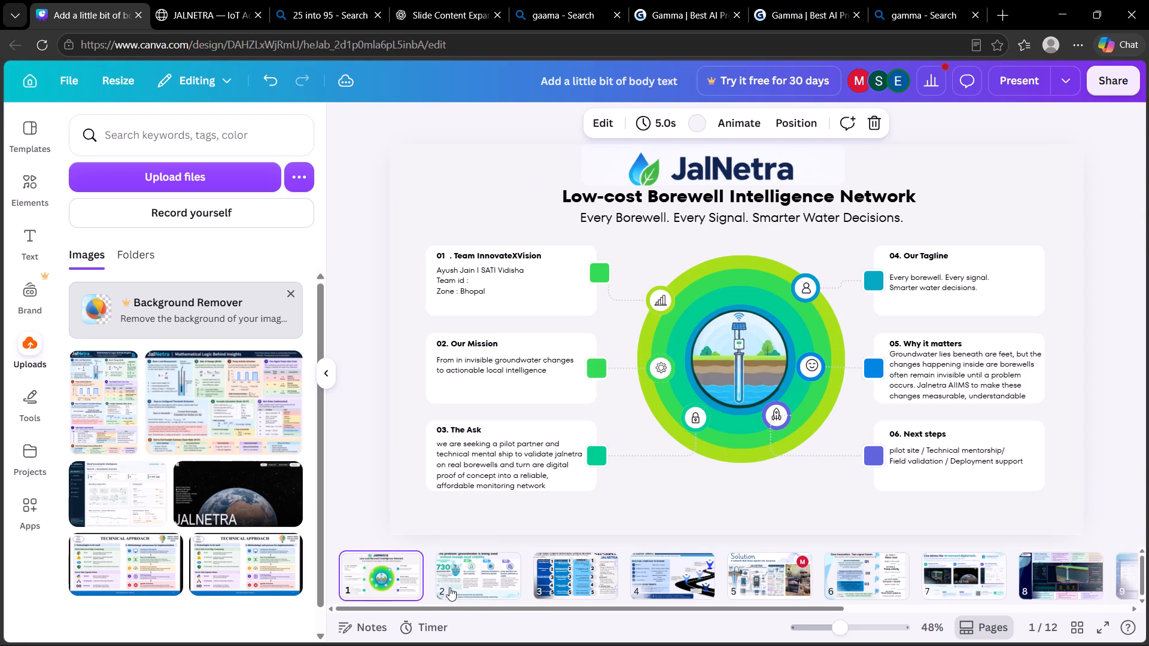
{"action": "left_click", "coordinate": [446, 575]}
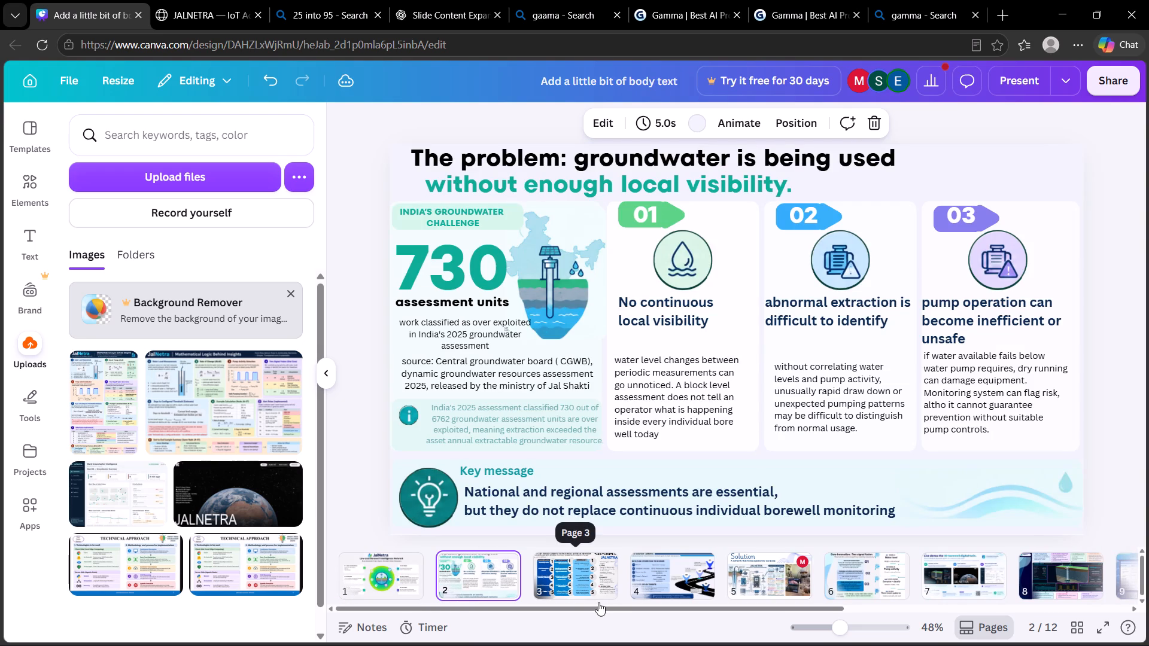
{"action": "left_click", "coordinate": [588, 576]}
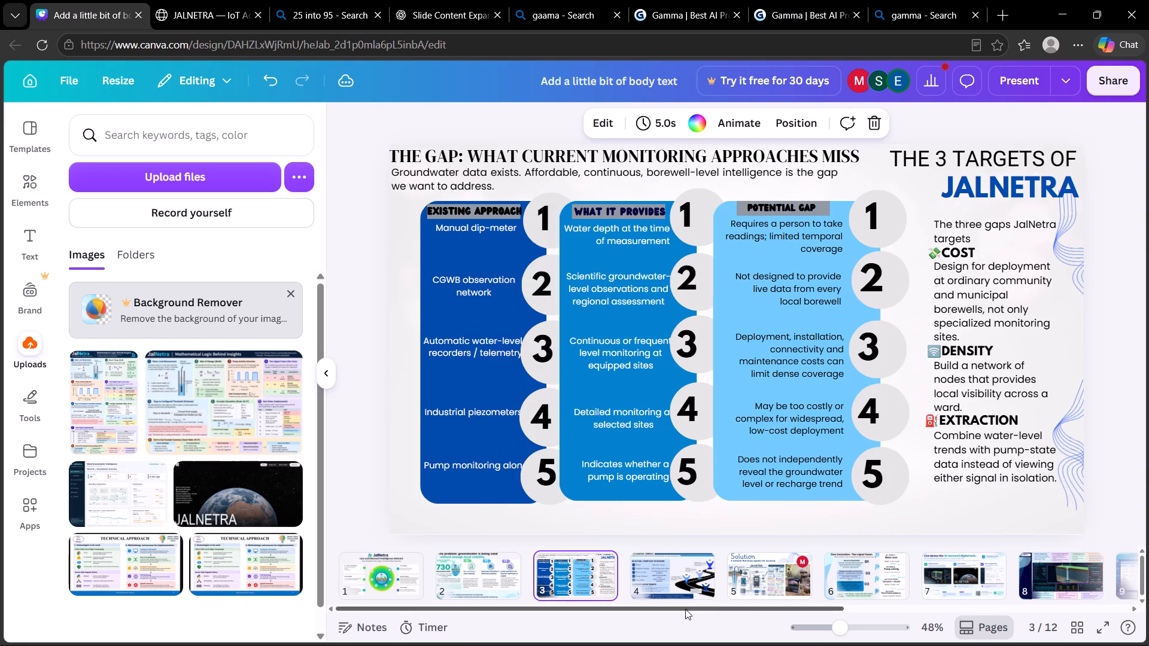
{"action": "left_click", "coordinate": [673, 578]}
{"action": "left_click", "coordinate": [770, 590]}
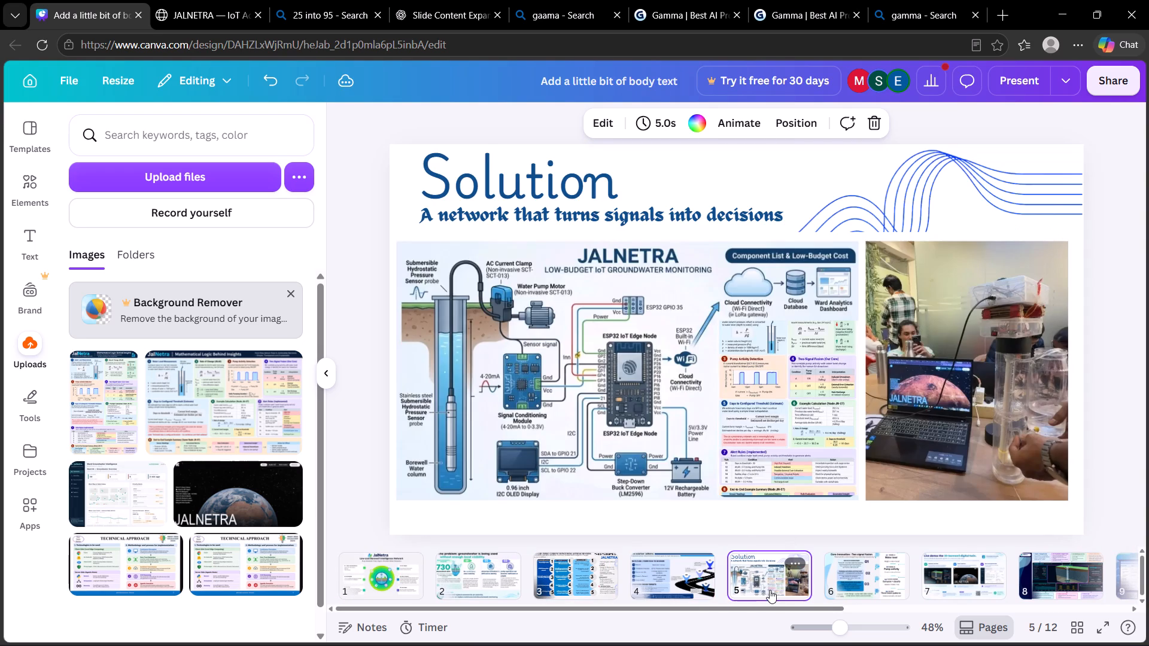
{"action": "left_click", "coordinate": [863, 586]}
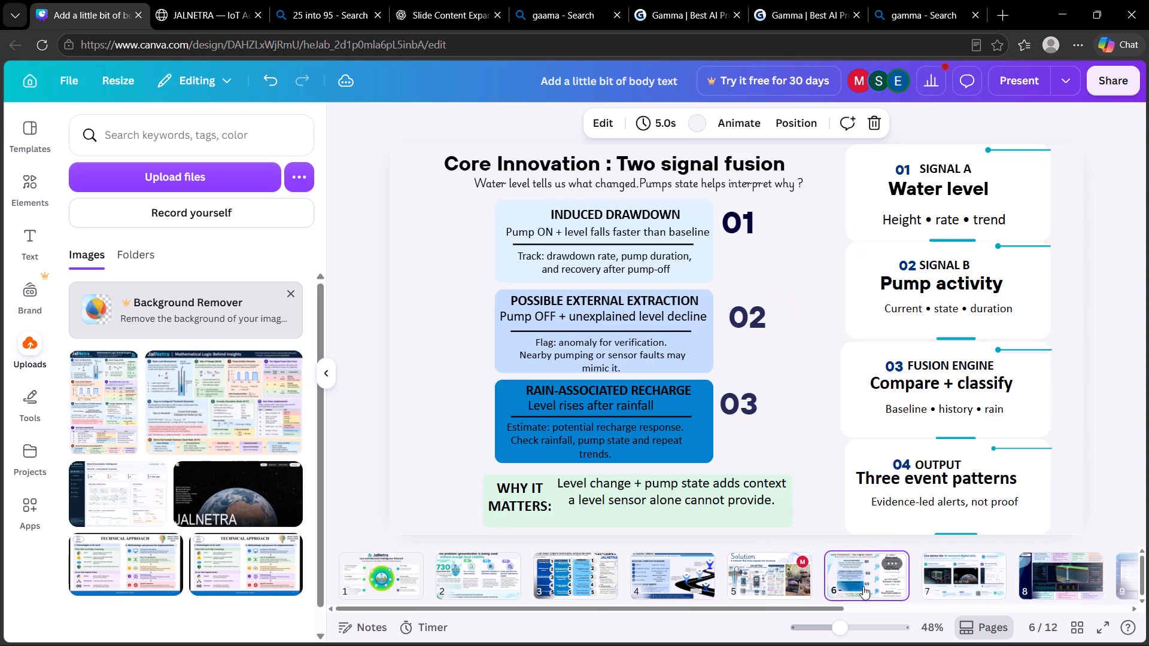
{"action": "left_click", "coordinate": [963, 575]}
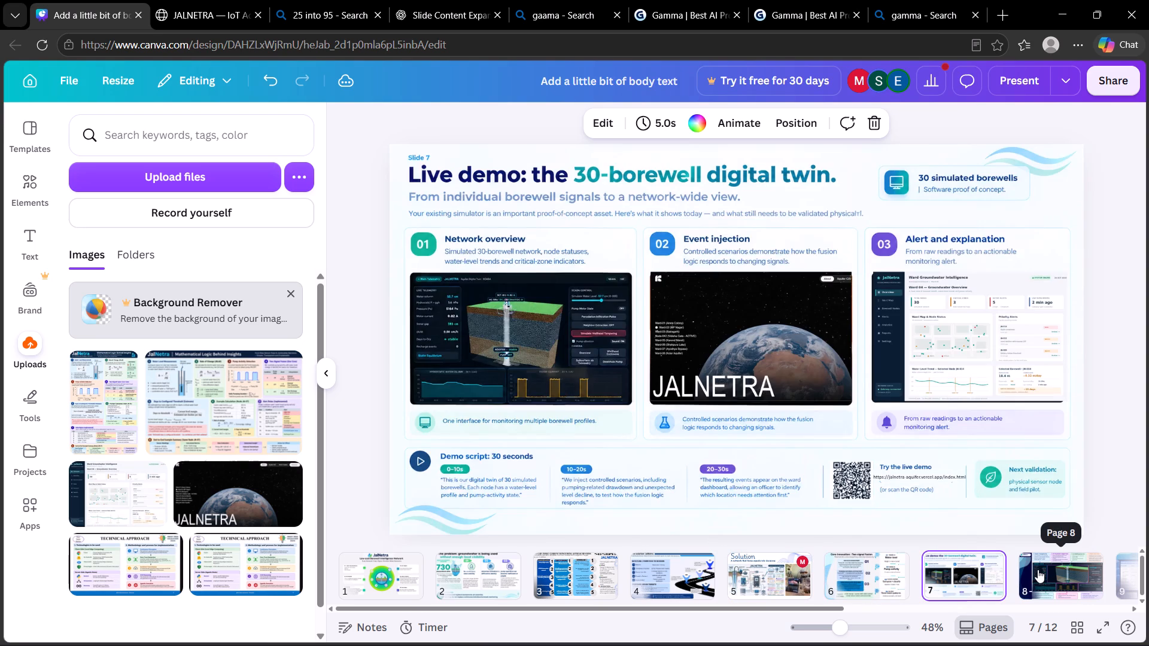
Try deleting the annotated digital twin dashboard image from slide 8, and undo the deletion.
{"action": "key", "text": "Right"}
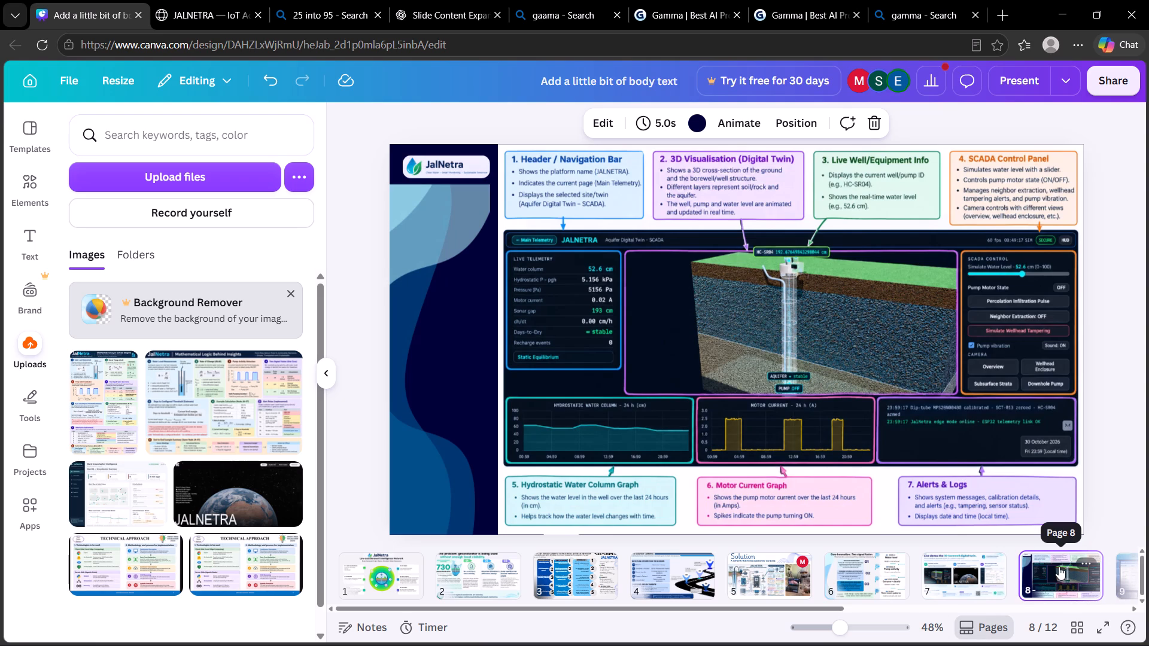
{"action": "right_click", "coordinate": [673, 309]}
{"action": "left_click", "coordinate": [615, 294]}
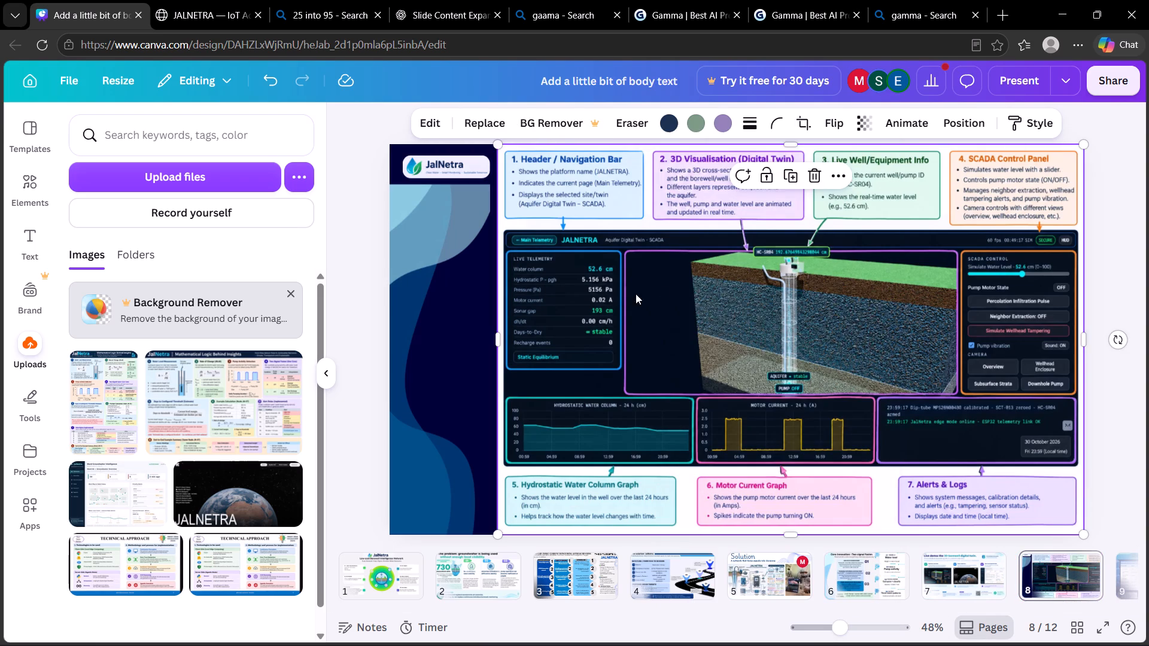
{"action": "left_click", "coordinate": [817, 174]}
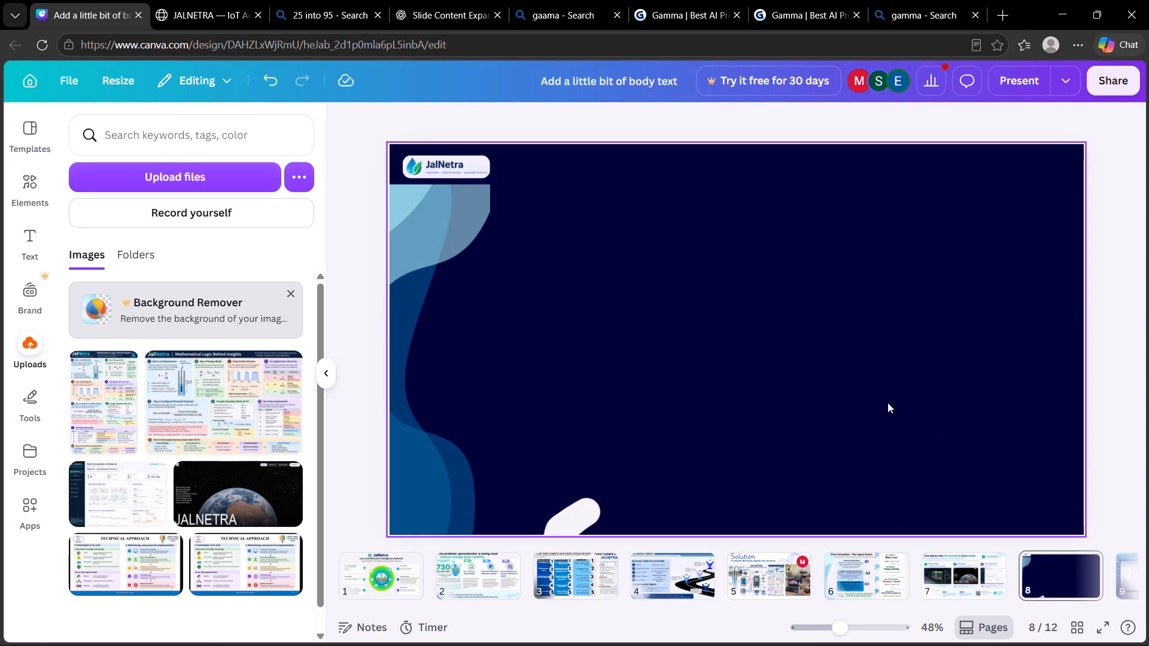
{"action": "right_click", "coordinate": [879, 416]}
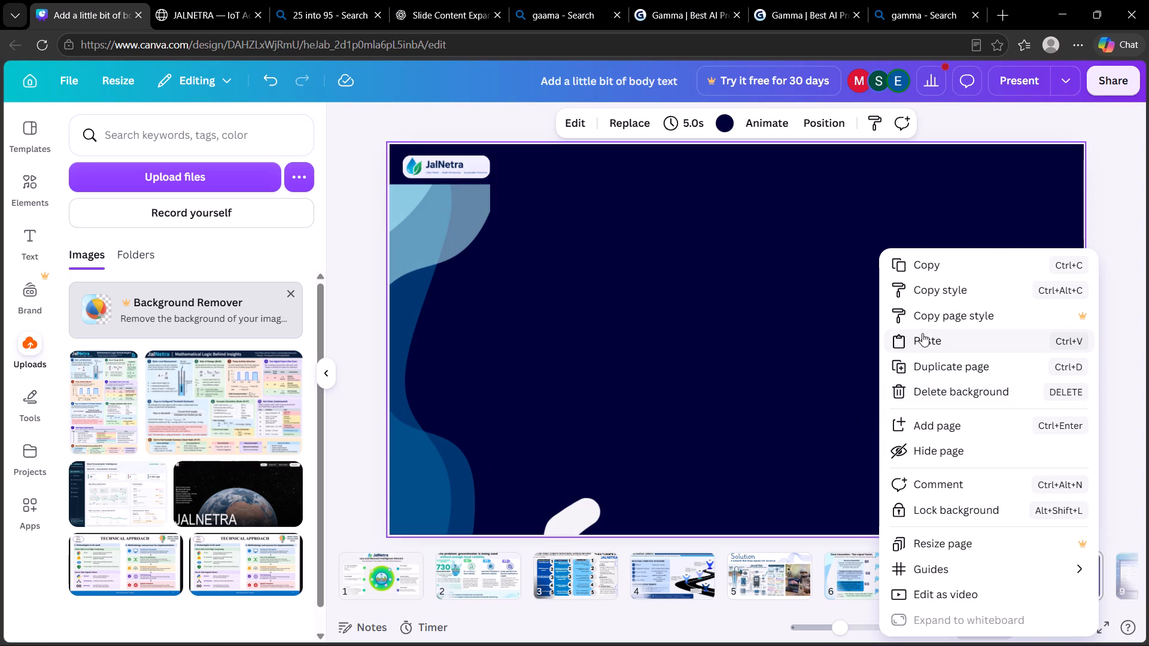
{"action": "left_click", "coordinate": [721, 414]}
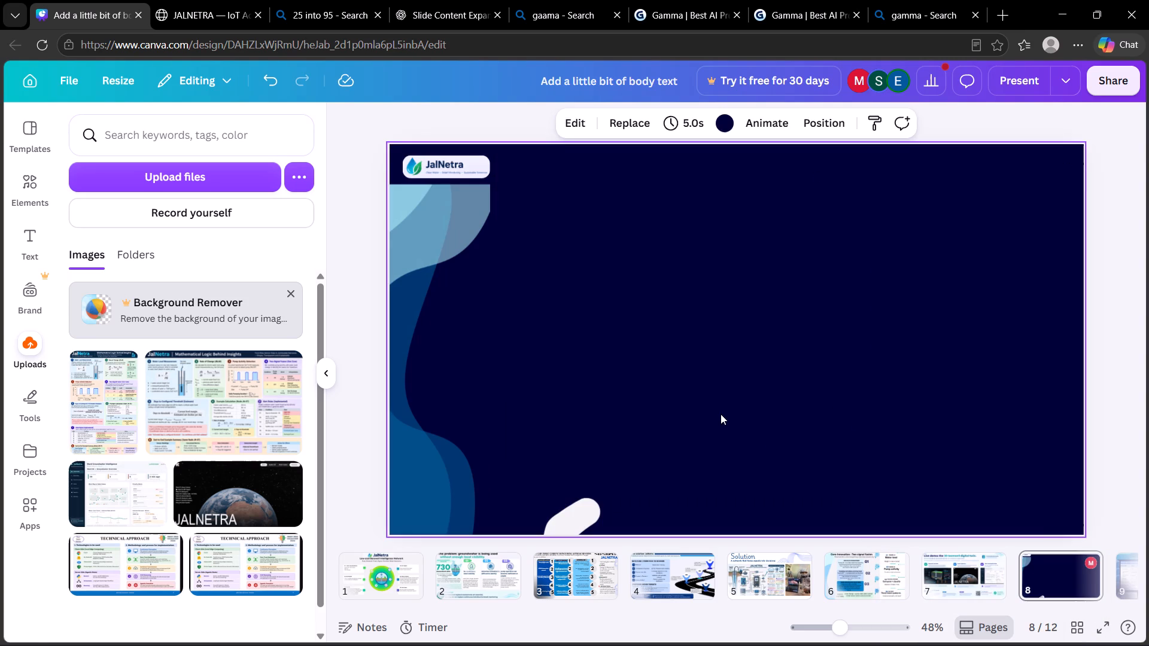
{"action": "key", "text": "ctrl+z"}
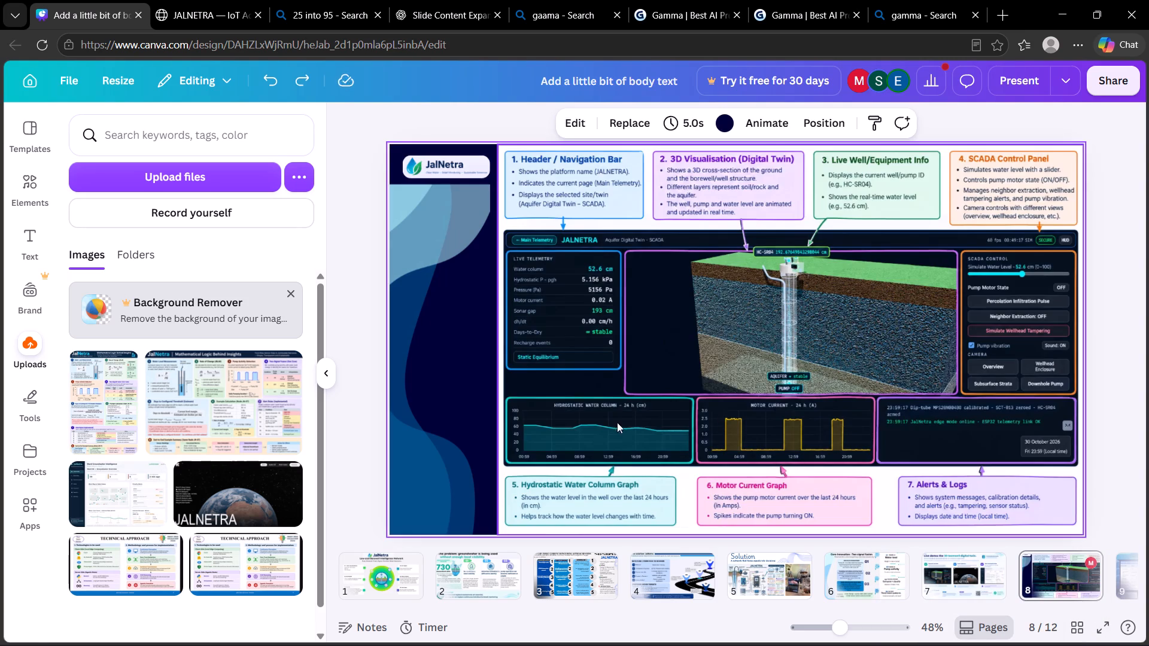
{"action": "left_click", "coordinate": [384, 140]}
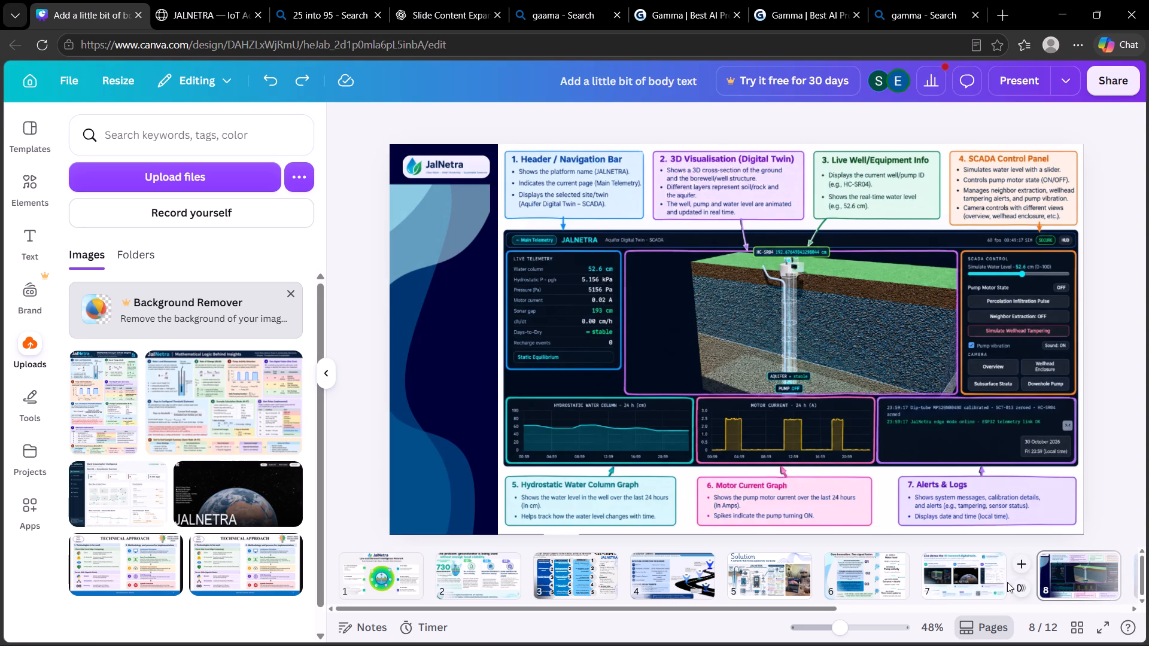
Review slides 9 to 12 through to the closing slide, and go back to the live demo on slide 7.
{"action": "key", "text": "Right"}
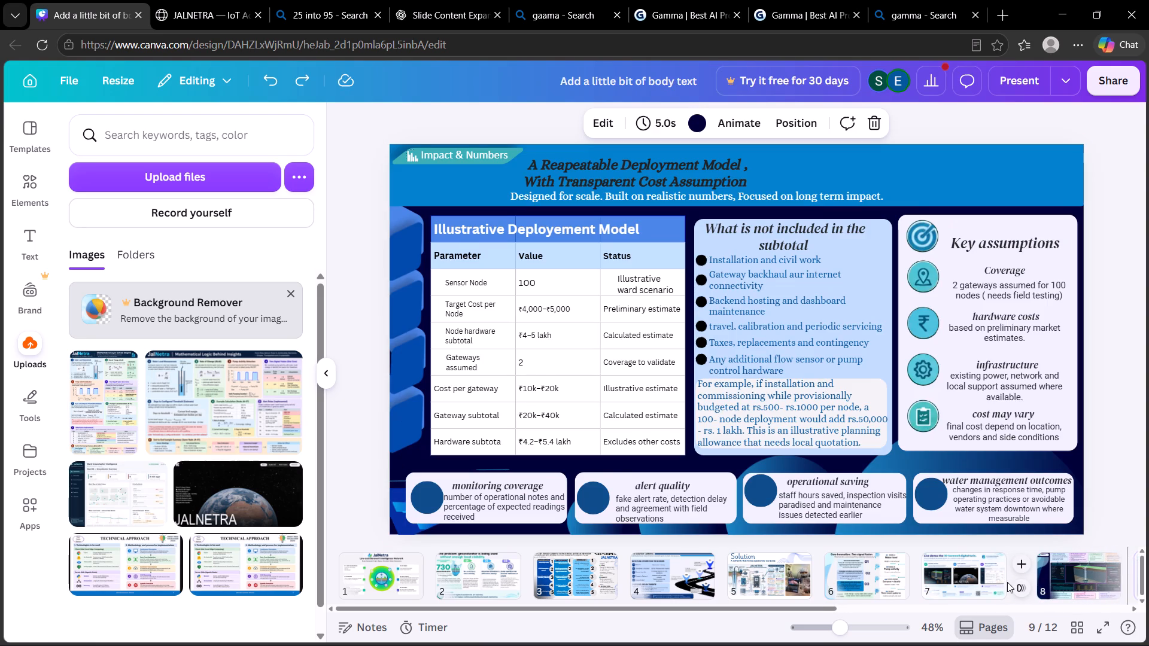
{"action": "key", "text": "Right"}
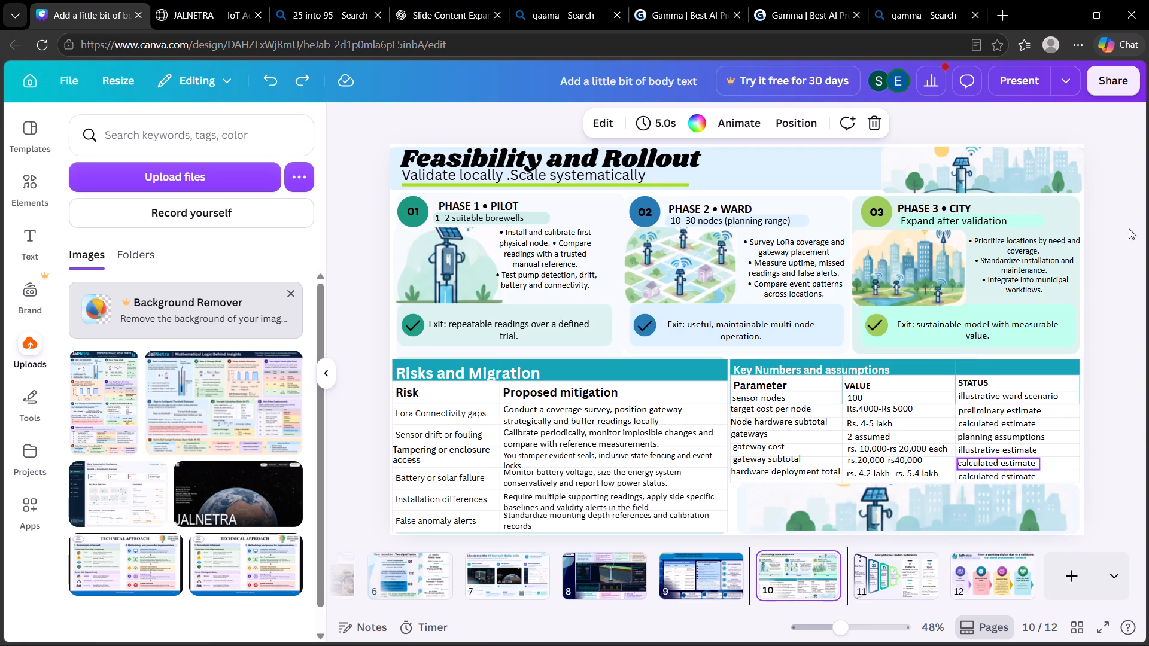
{"action": "left_click", "coordinate": [876, 499]}
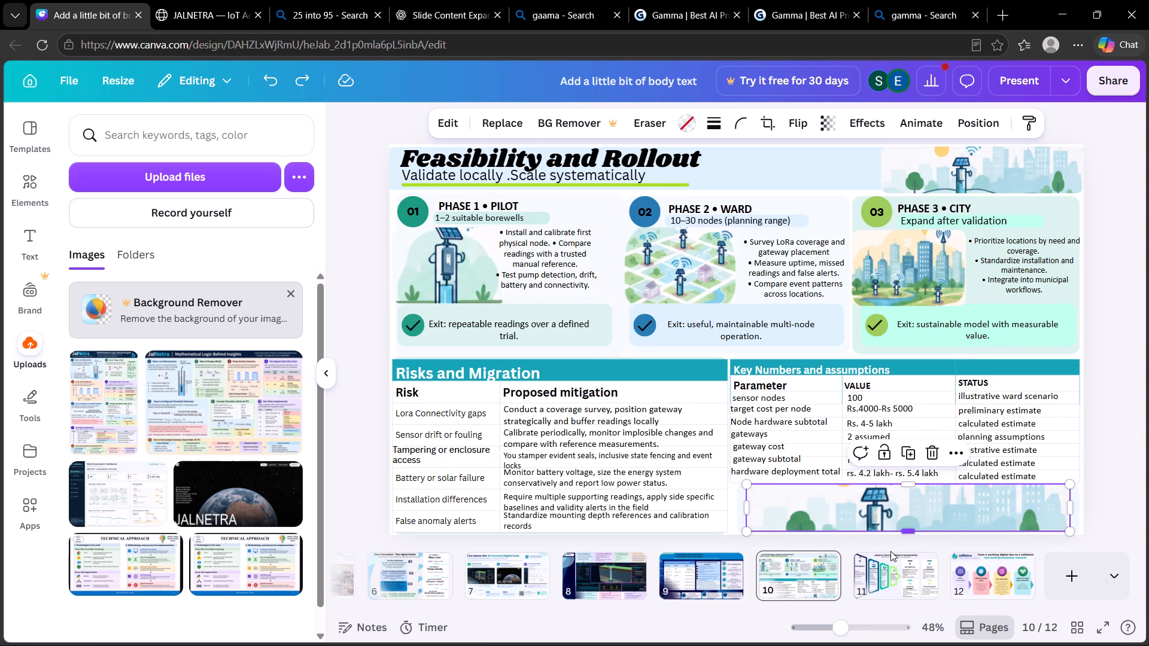
{"action": "left_click", "coordinate": [898, 594]}
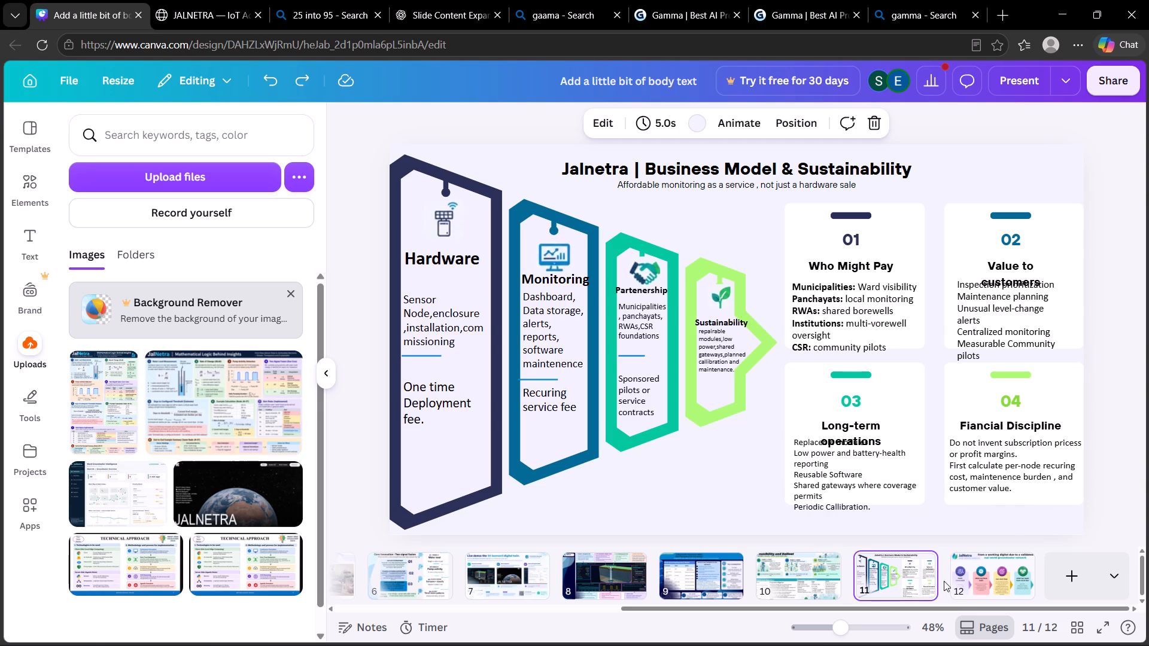
{"action": "left_click", "coordinate": [1002, 582]}
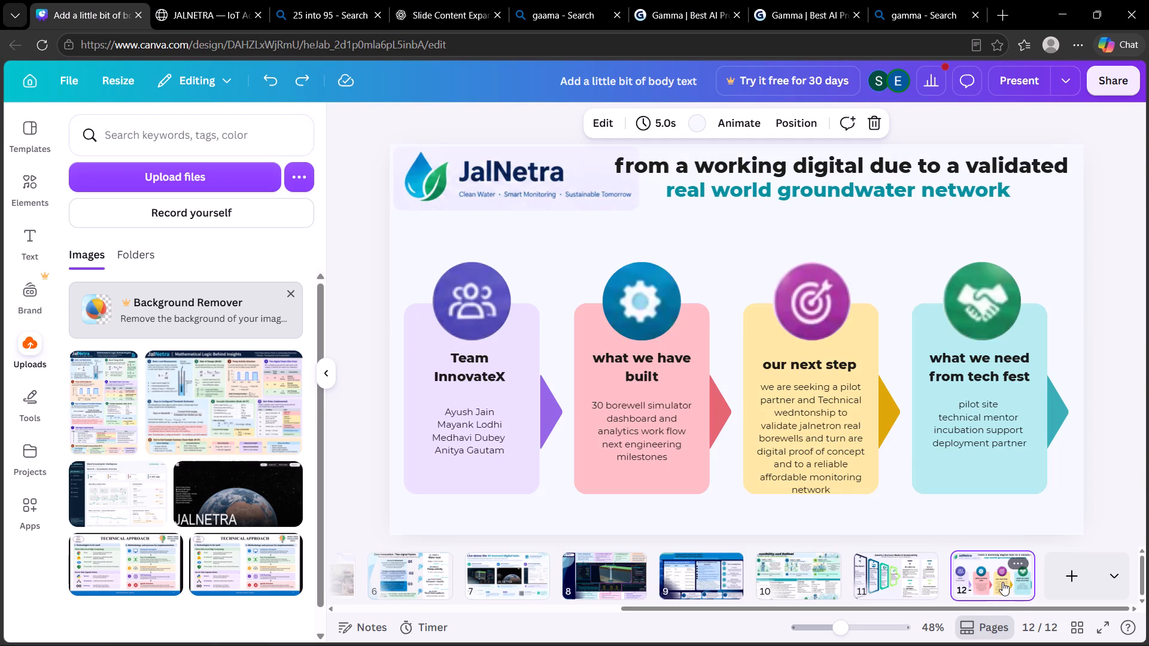
{"action": "left_click", "coordinate": [886, 586]}
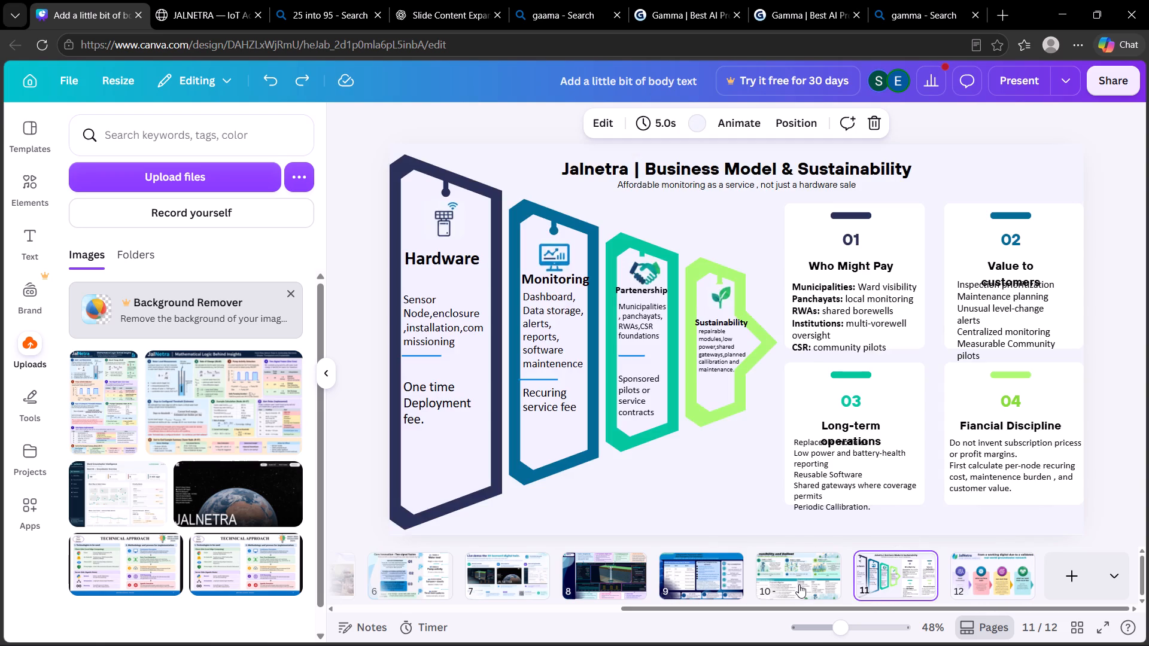
{"action": "left_click", "coordinate": [798, 584]}
{"action": "left_click", "coordinate": [686, 586]}
{"action": "left_click", "coordinate": [586, 584]}
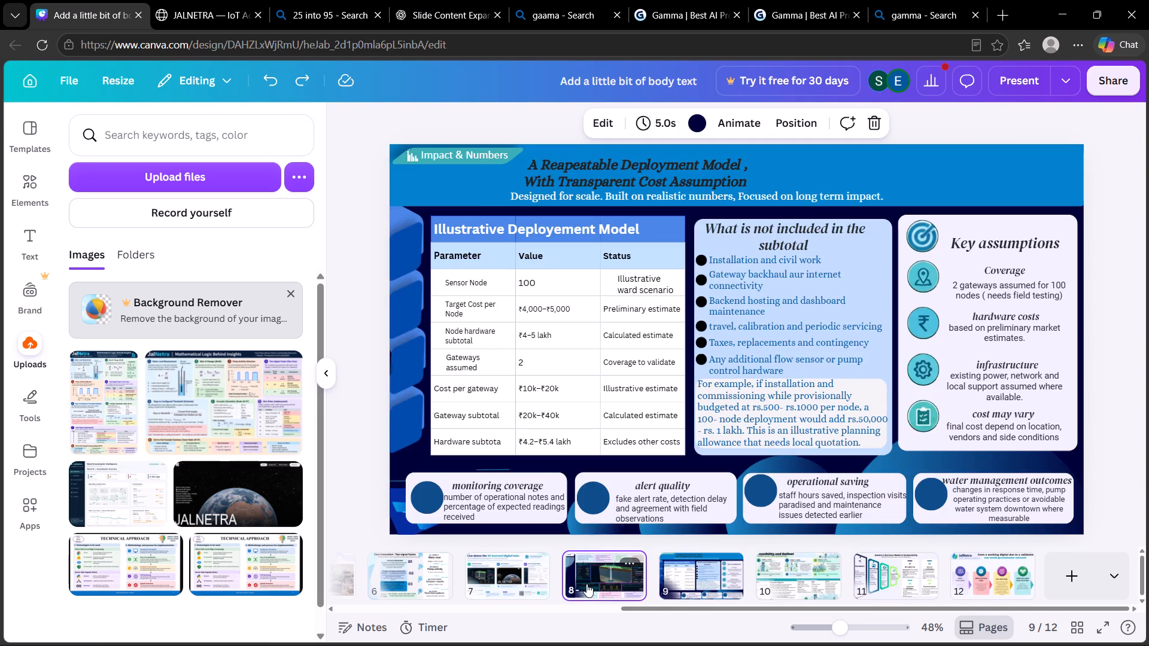
{"action": "left_click", "coordinate": [503, 583]}
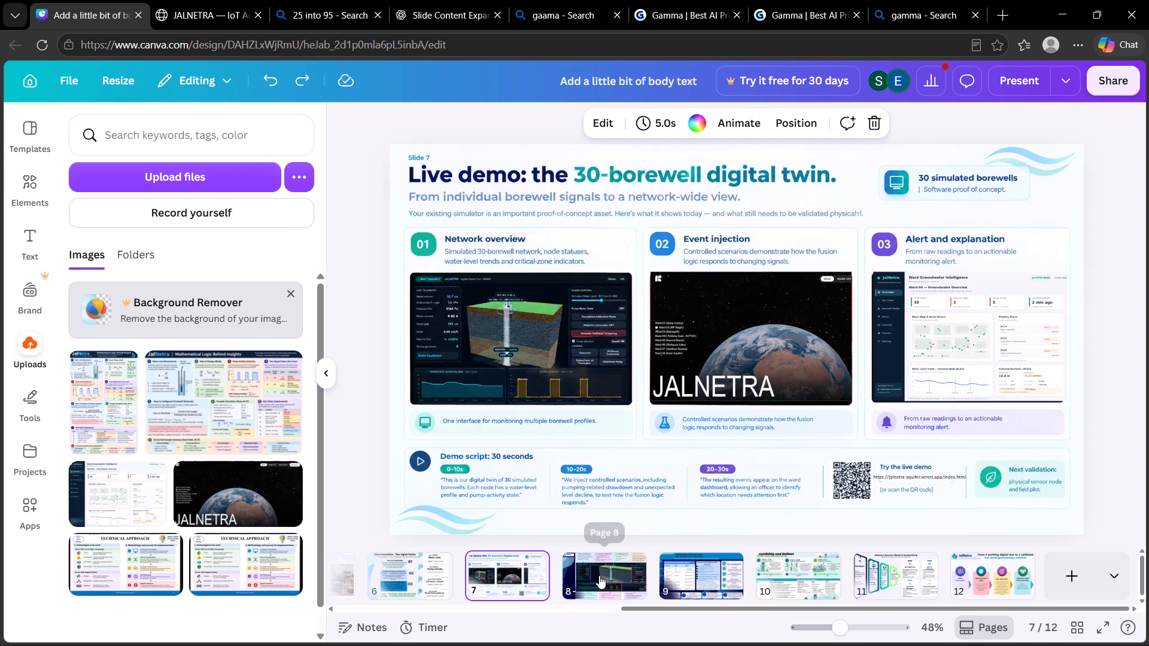
Delete slide 8, the page with the annotated digital twin dashboard, from the presentation.
{"action": "left_click", "coordinate": [599, 575]}
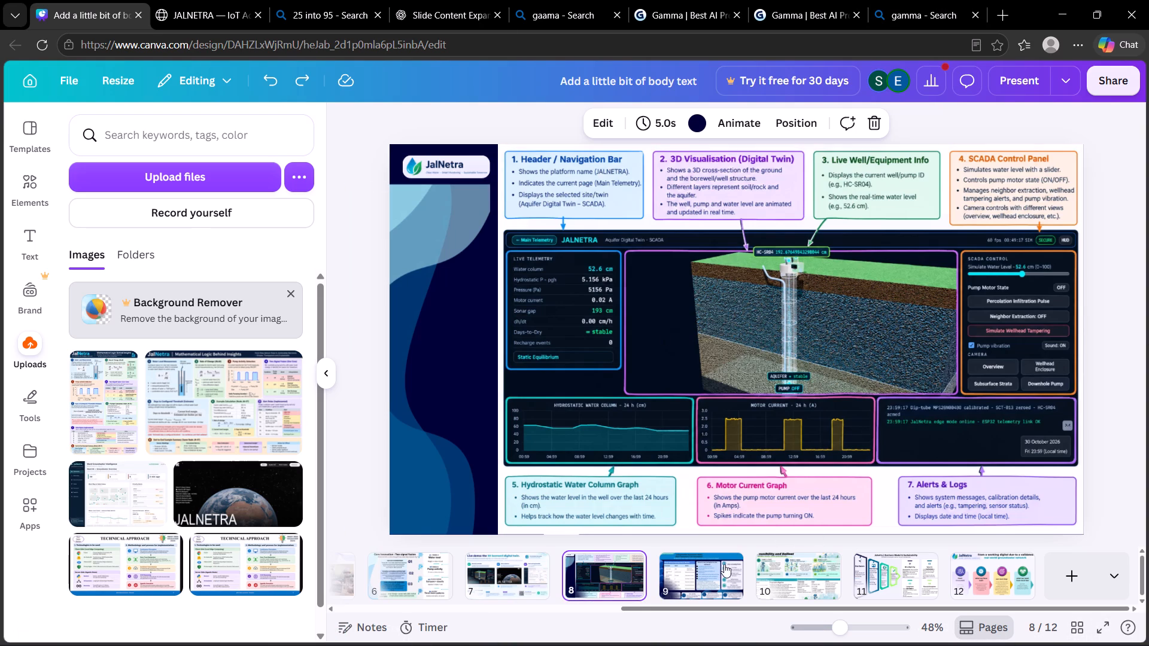
{"action": "right_click", "coordinate": [612, 566]}
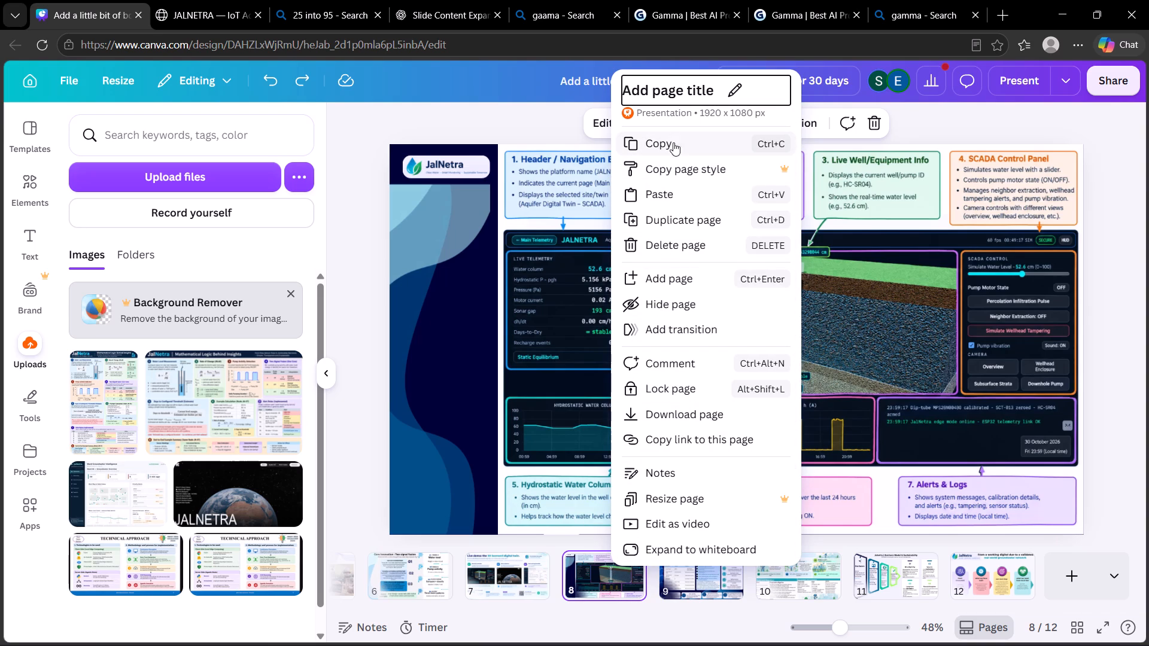
{"action": "left_click", "coordinate": [652, 251]}
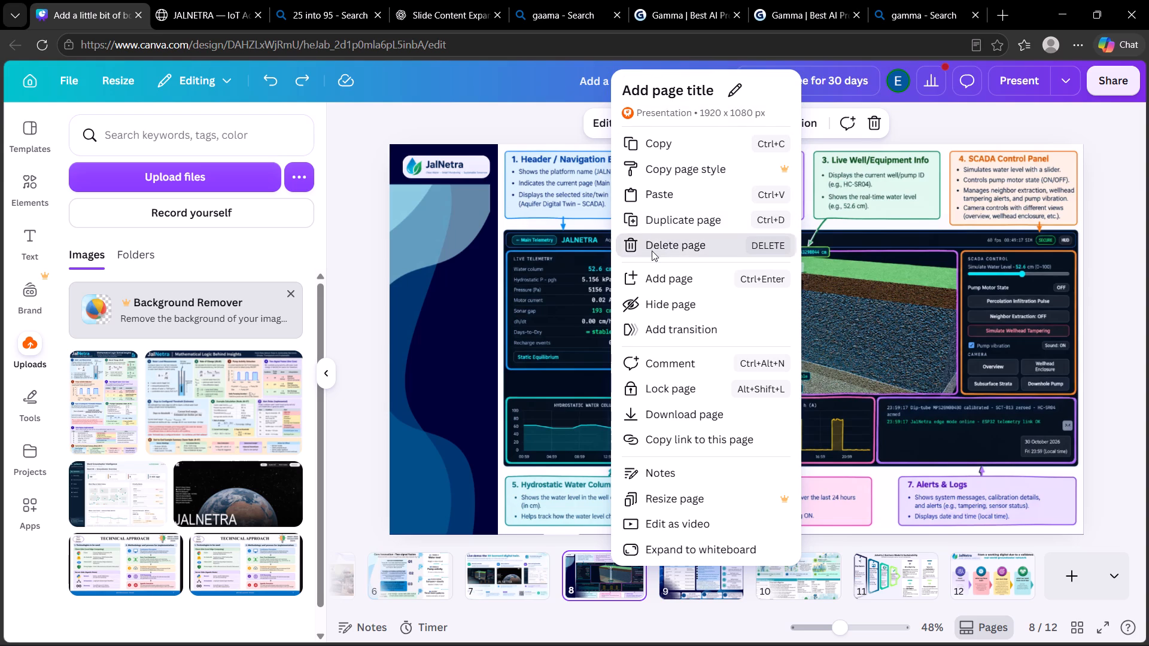
Review the slides from the live demo on slide 7 to the closing slide 11, and return to slide 7.
{"action": "left_click", "coordinate": [623, 587]}
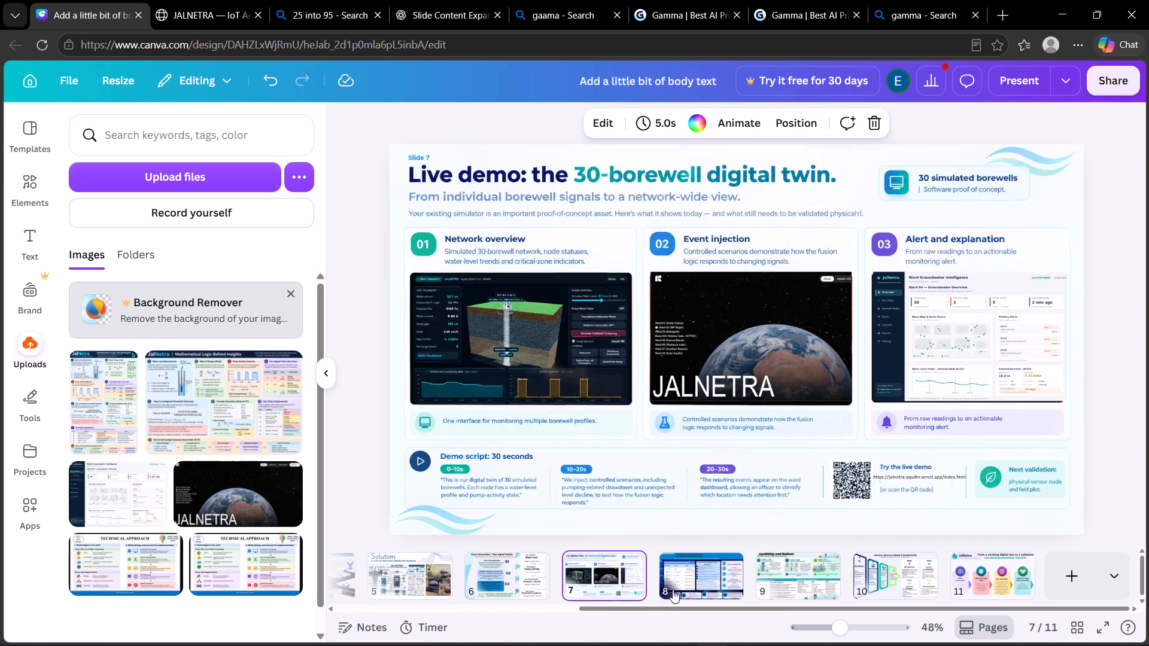
{"action": "left_click", "coordinate": [715, 596]}
{"action": "left_click", "coordinate": [785, 581]}
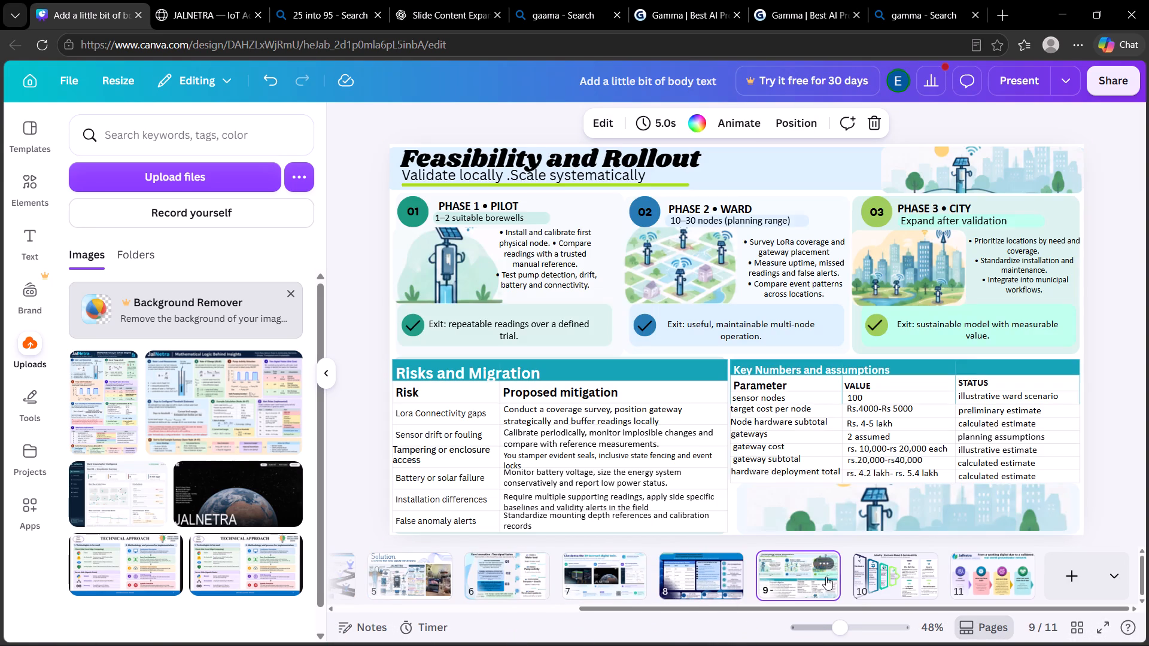
{"action": "left_click", "coordinate": [913, 580]}
{"action": "left_click", "coordinate": [983, 578]}
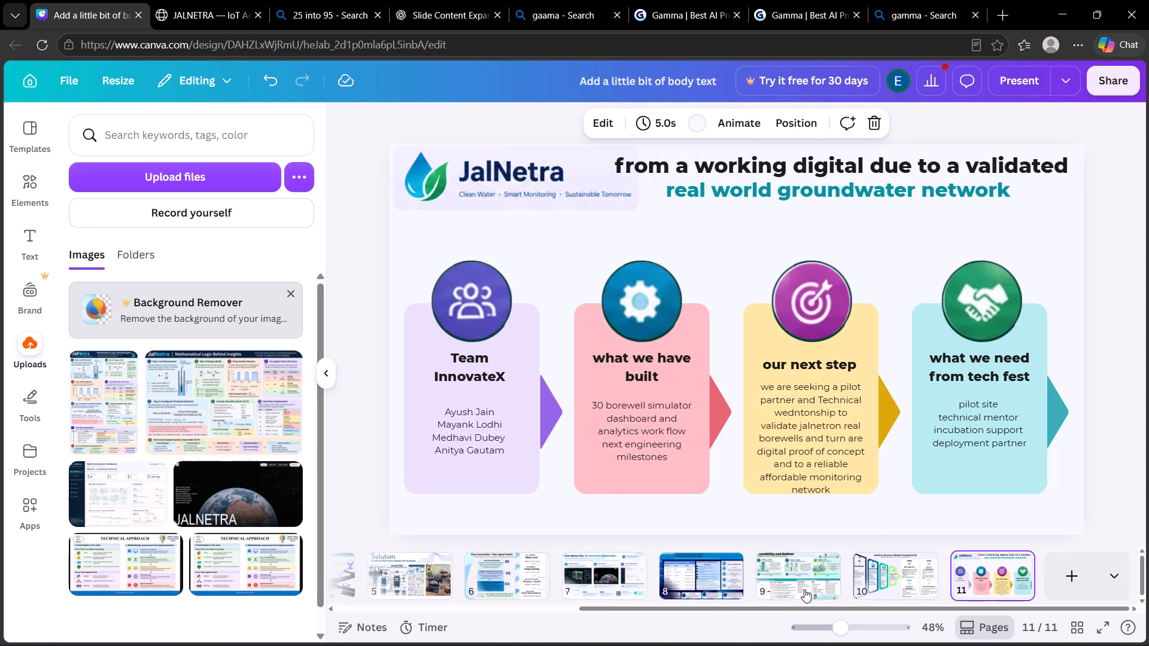
{"action": "left_click", "coordinate": [802, 588]}
{"action": "left_click", "coordinate": [707, 575]}
{"action": "left_click", "coordinate": [581, 581]}
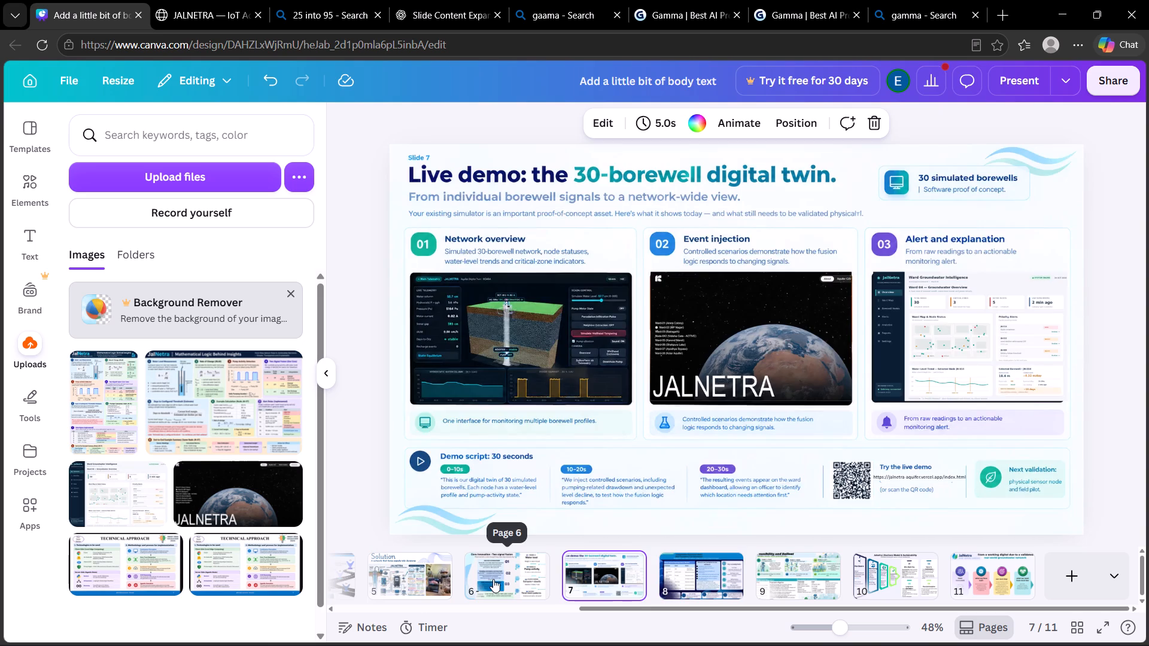
Look back through the slides from slide 6 to the JalNetra title slide at the start of the presentation.
{"action": "left_click", "coordinate": [494, 579]}
{"action": "left_click", "coordinate": [411, 574]}
{"action": "left_click", "coordinate": [341, 573]}
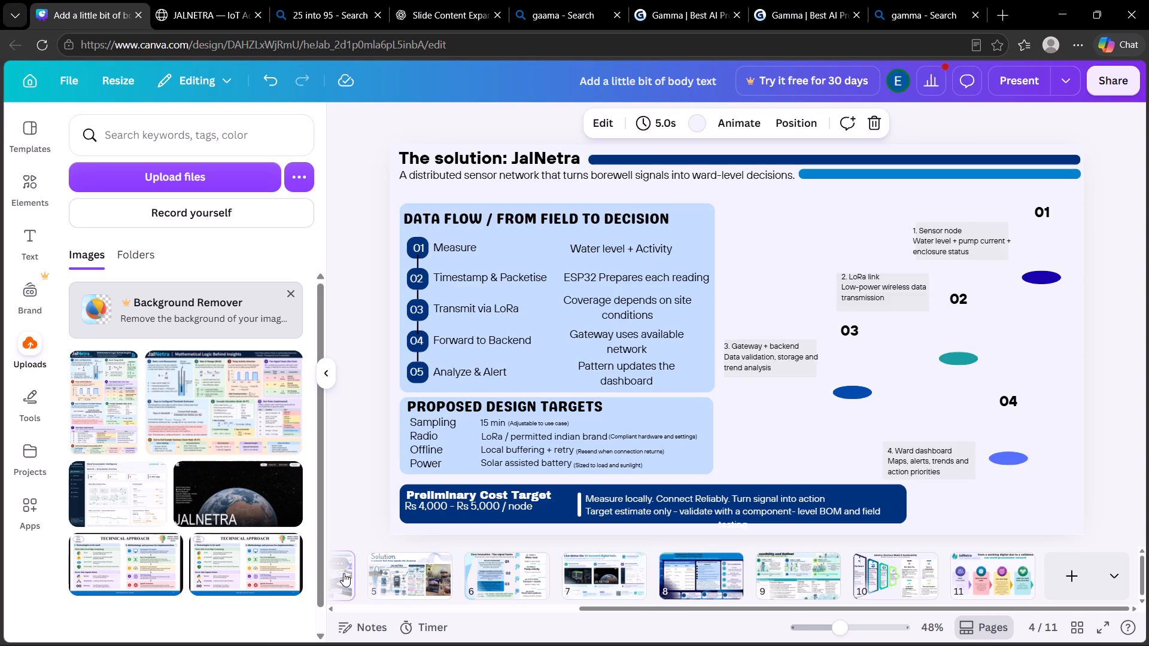
{"action": "left_click_drag", "start_coordinate": [389, 586], "coordinate": [524, 598]}
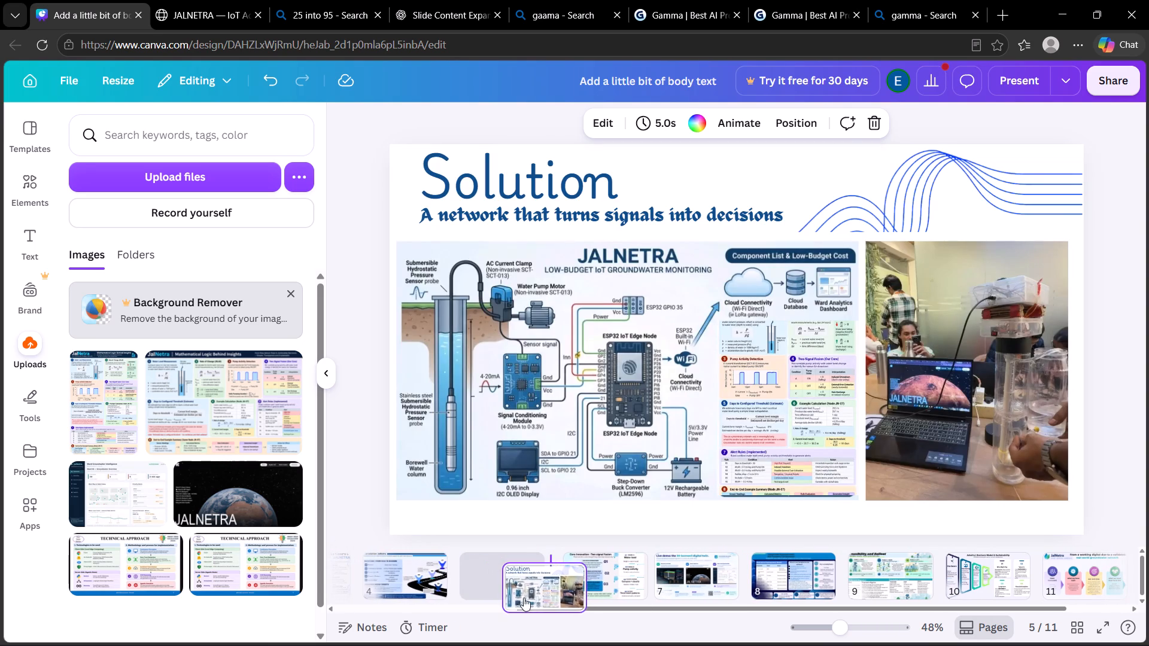
{"action": "key", "text": "Left"}
{"action": "key", "text": "Left"}
{"action": "key", "text": "Left"}
{"action": "key", "text": "Left"}
{"action": "key", "text": "Left"}
{"action": "key", "text": "Left"}
{"action": "key", "text": "Left"}
{"action": "key", "text": "Left"}
{"action": "key", "text": "Left"}
{"action": "key", "text": "Left"}
{"action": "key", "text": "Left"}
{"action": "key", "text": "Left"}
{"action": "key", "text": "Left"}
{"action": "key", "text": "Left"}
{"action": "key", "text": "Left"}
{"action": "key", "text": "Left"}
{"action": "key", "text": "Left"}
{"action": "key", "text": "Left"}
{"action": "key", "text": "Left"}
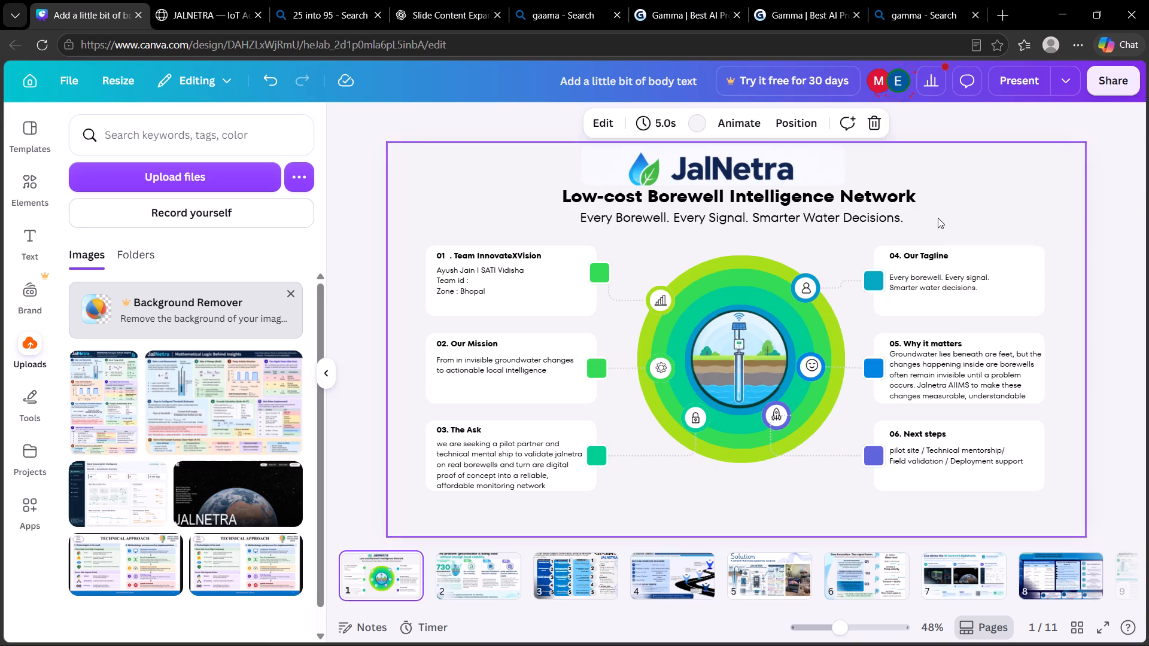
Present the deck full screen from the title slide through to closing slide 11, and exit the presentation.
{"action": "left_click", "coordinate": [1008, 78]}
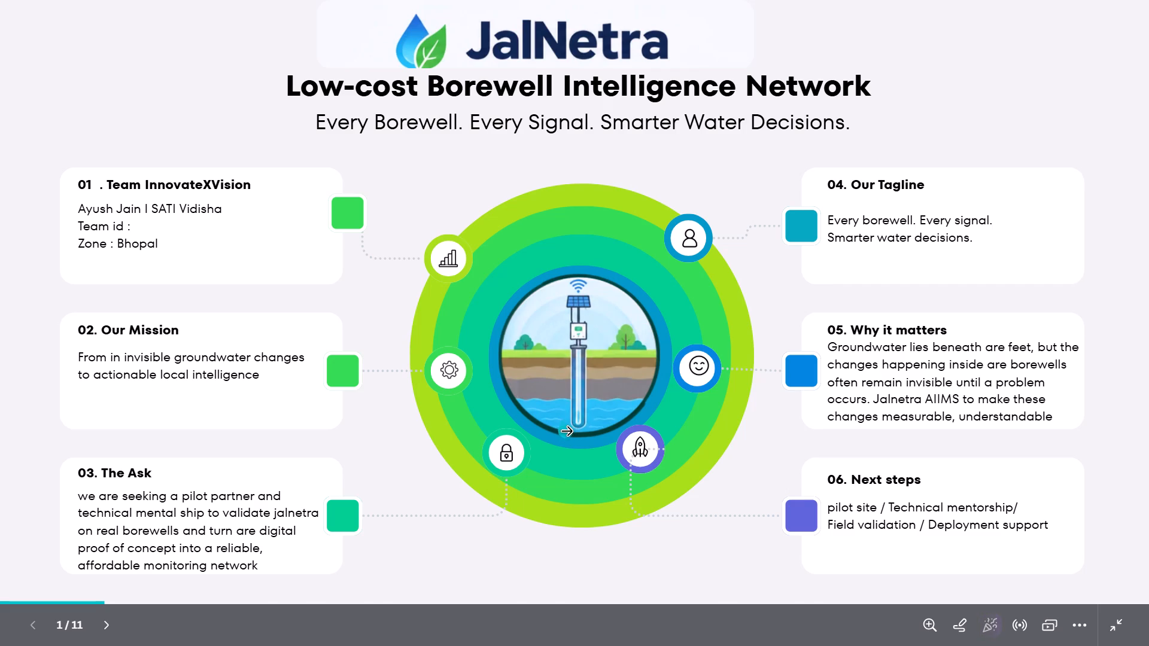
{"action": "key", "text": "Right"}
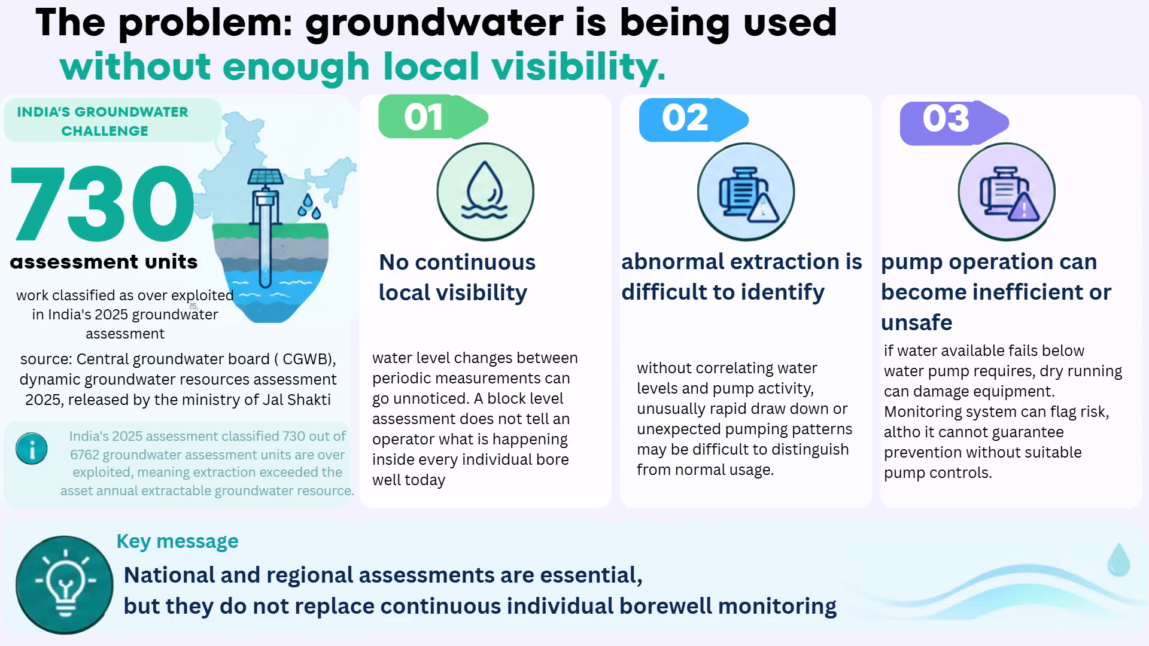
{"action": "key", "text": "Right"}
{"action": "key", "text": "Right"}
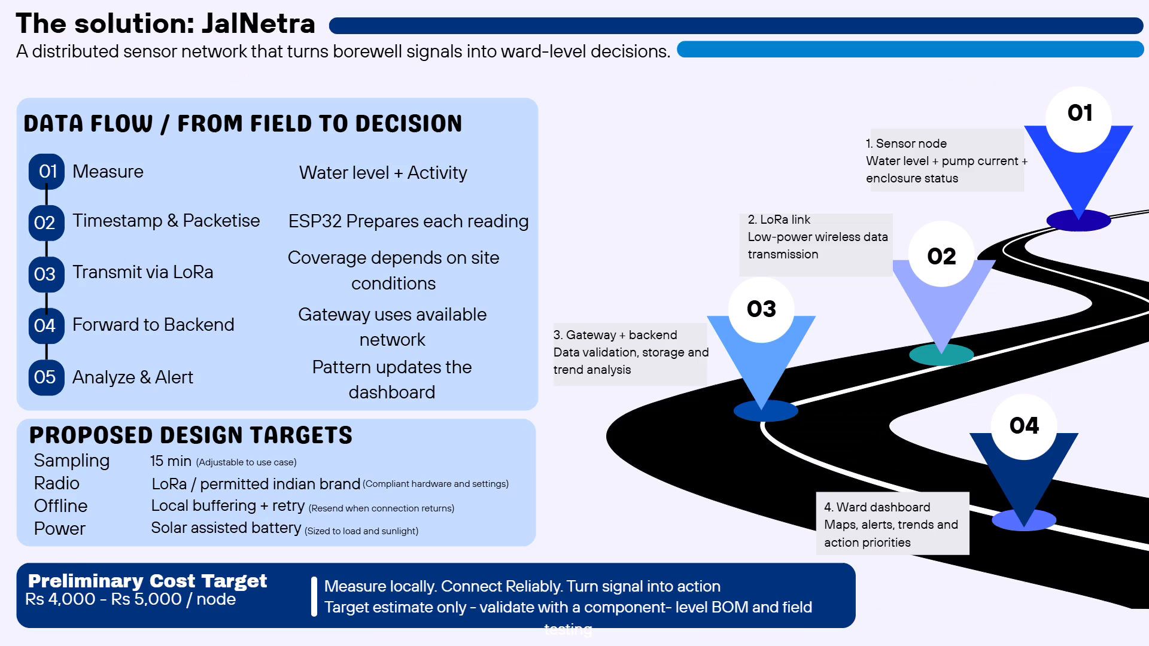
{"action": "key", "text": "Right"}
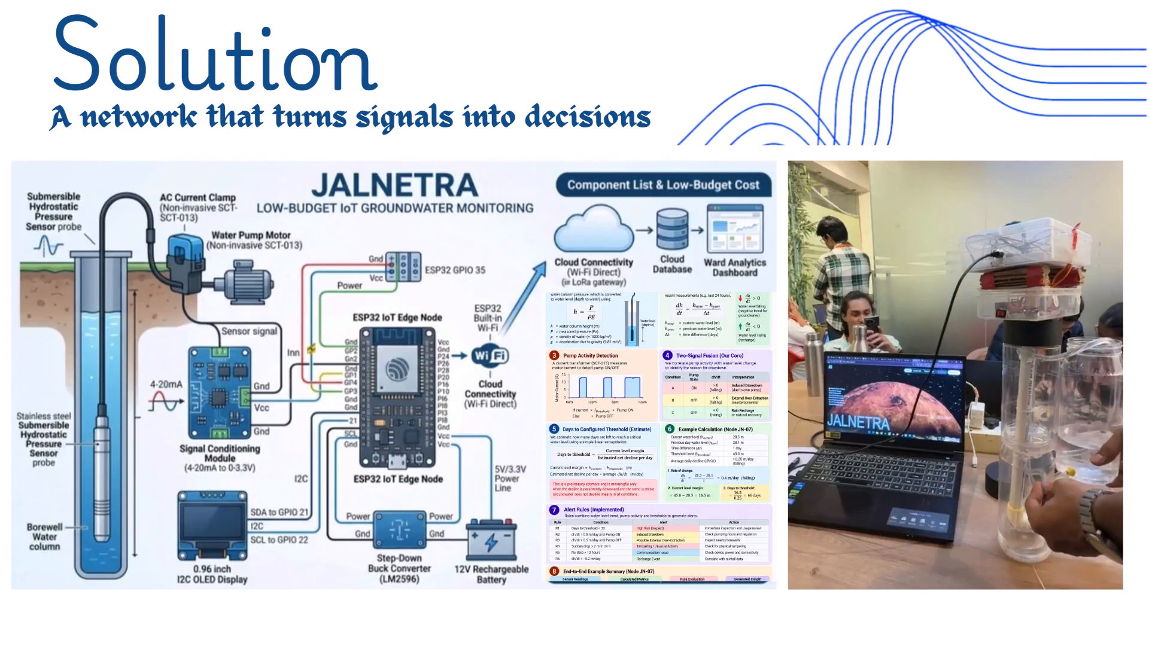
{"action": "key", "text": "Right"}
{"action": "key", "text": "Right"}
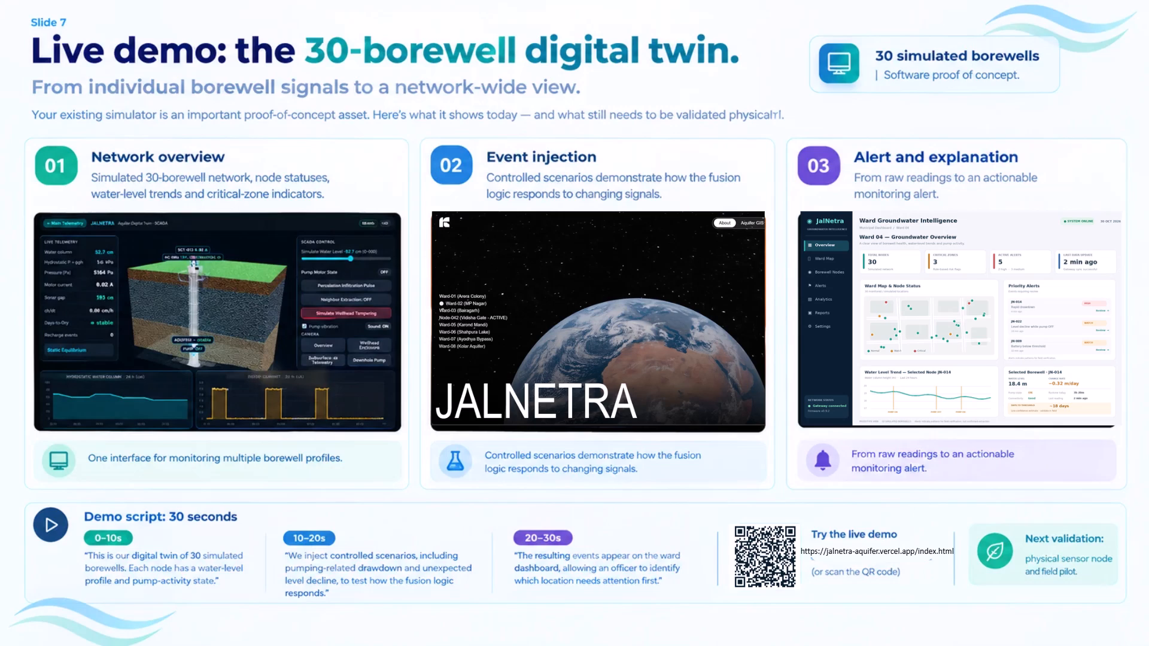
{"action": "key", "text": "Right"}
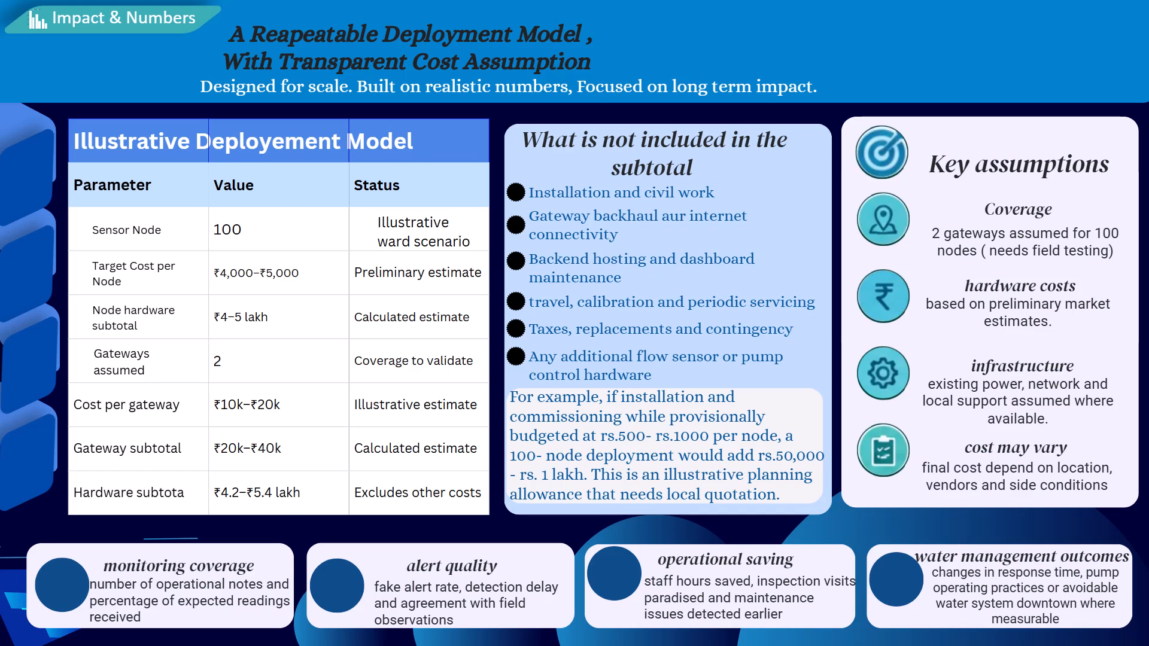
{"action": "key", "text": "Right"}
{"action": "key", "text": "Right"}
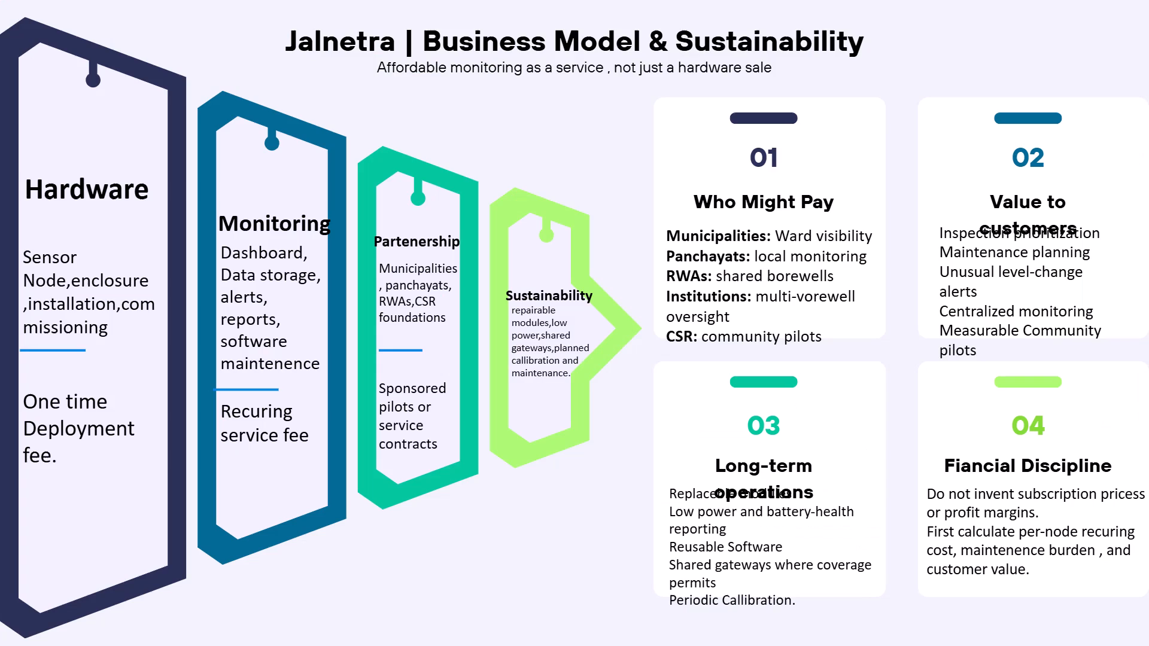
{"action": "key", "text": "Right"}
{"action": "key", "text": "Right"}
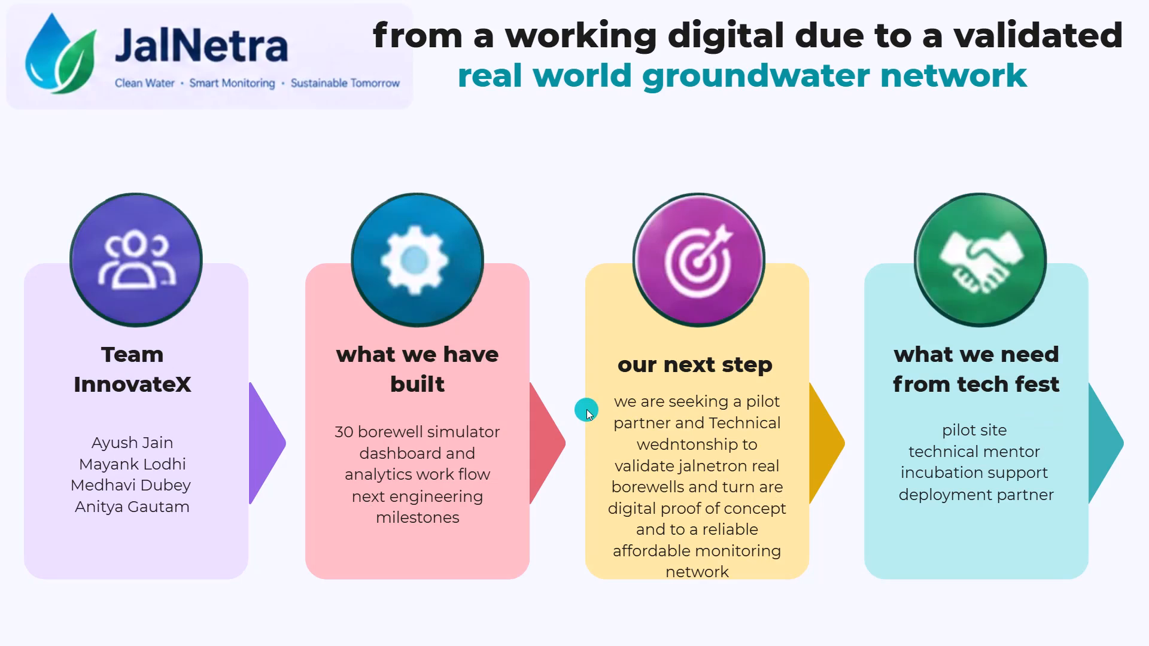
{"action": "key", "text": "Escape"}
Open the sharing options for the presentation.
{"action": "left_click", "coordinate": [1106, 80]}
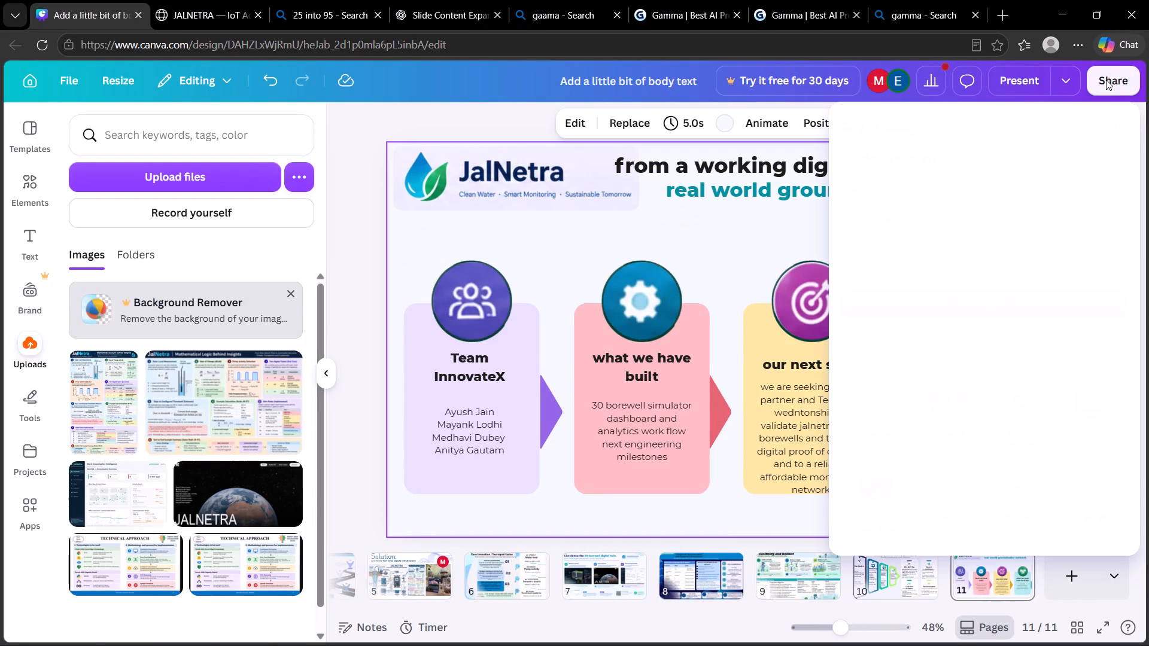
Set up a download of the presentation as a PDF with all pages included.
{"action": "left_click", "coordinate": [867, 400]}
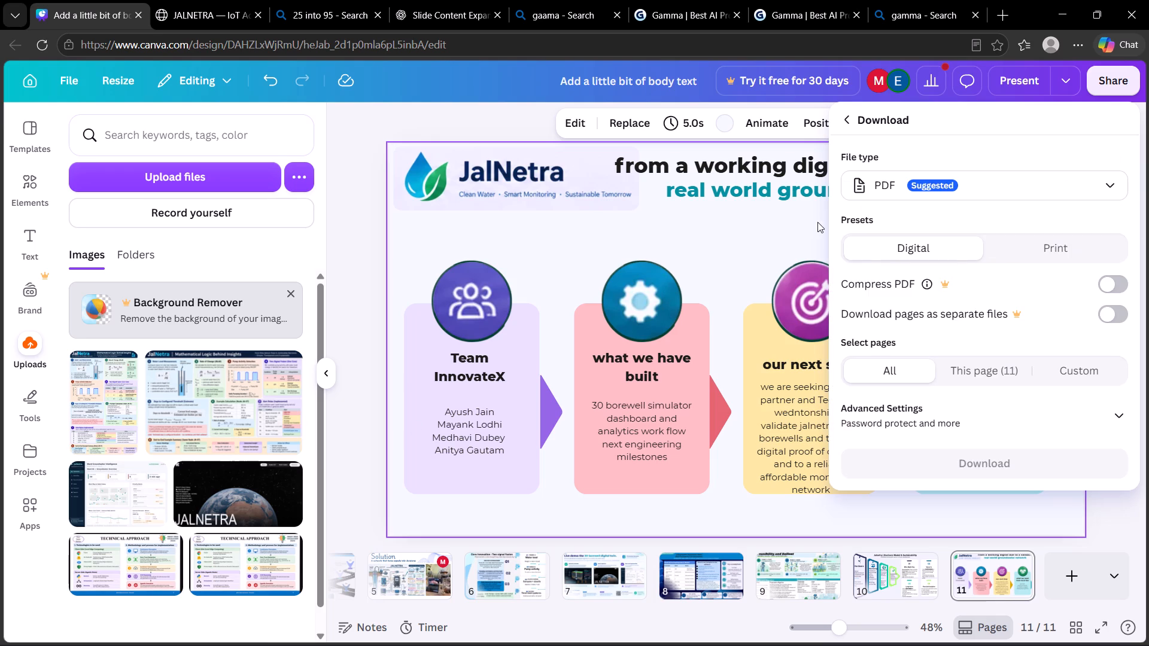
{"action": "left_click", "coordinate": [935, 185]}
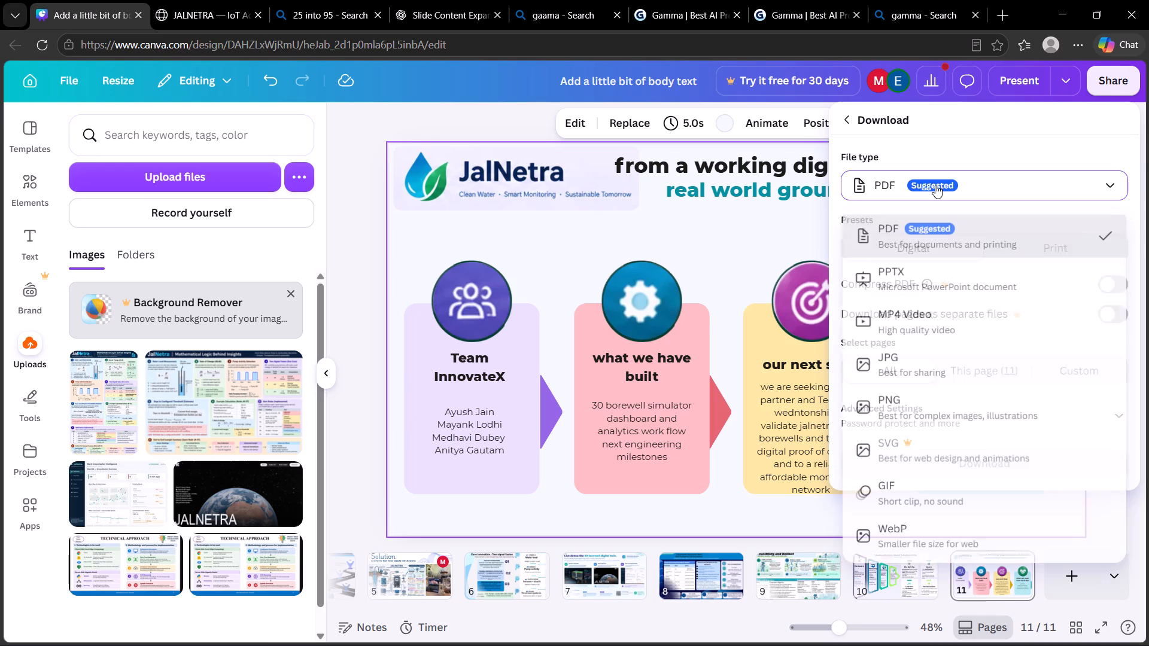
{"action": "left_click", "coordinate": [928, 224]}
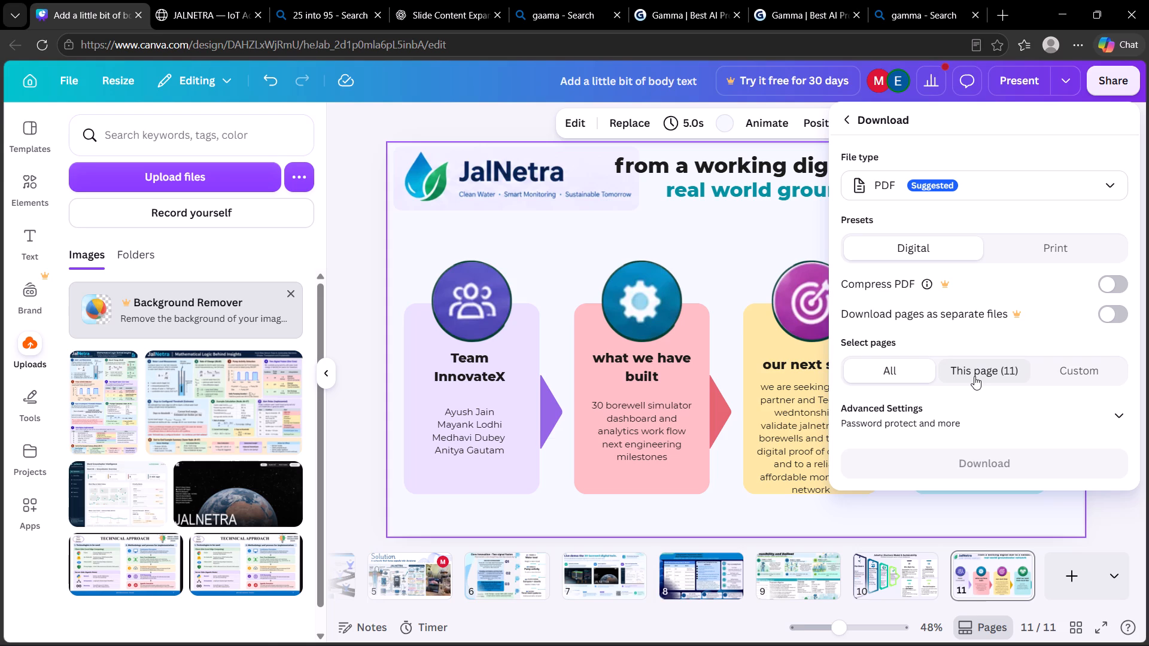
{"action": "left_click", "coordinate": [974, 375]}
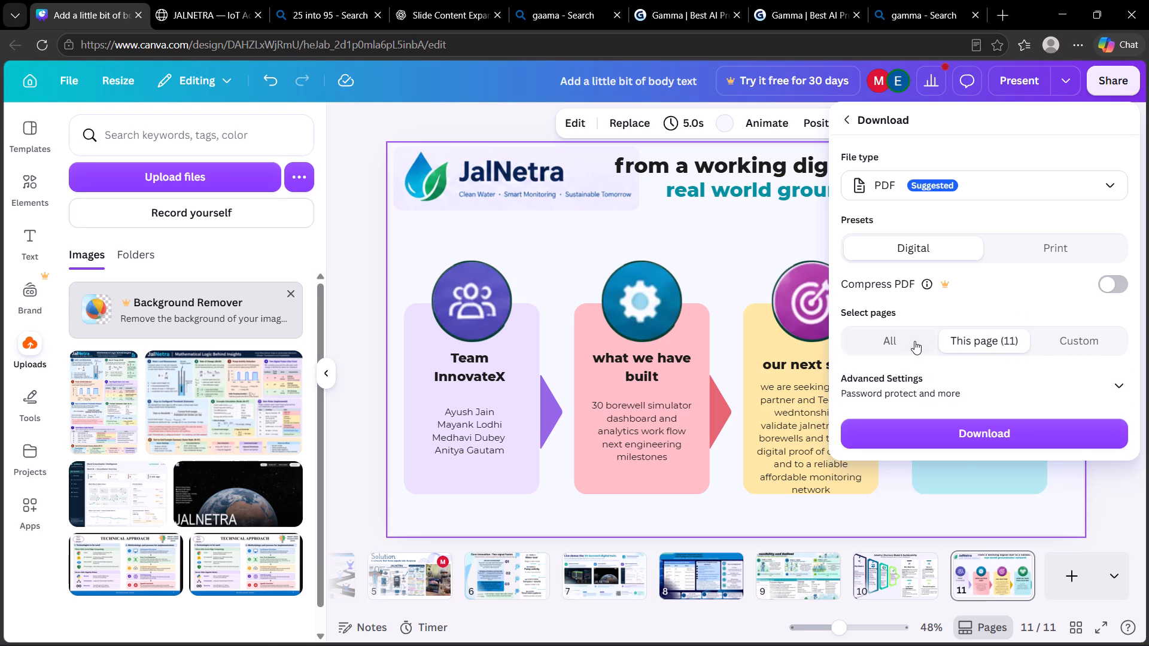
{"action": "left_click", "coordinate": [904, 342]}
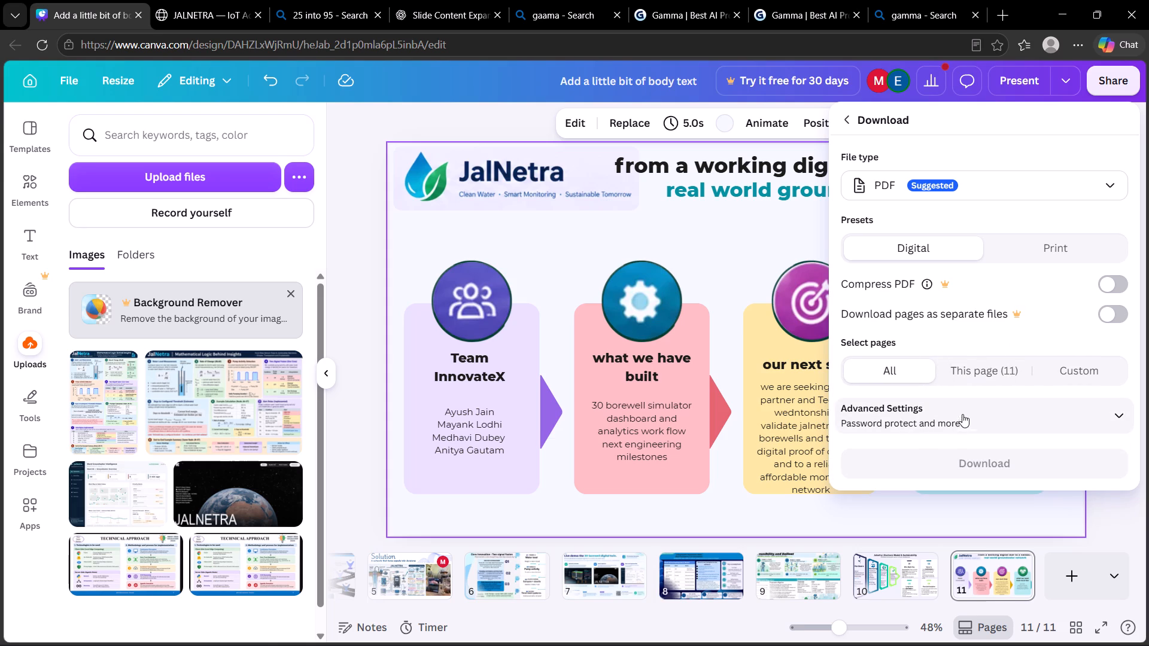
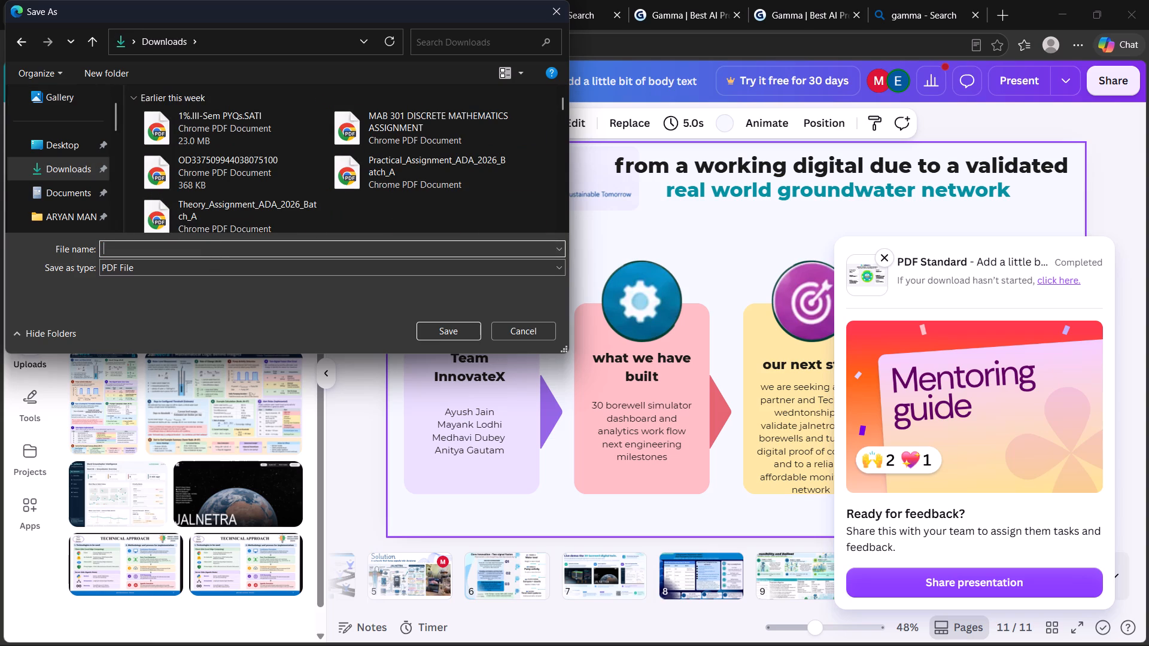
Name the exported presentation PDF "jalnetra main" for saving in the Downloads folder.
{"action": "type", "text": "jalnetra"}
{"action": "key", "text": "space"}
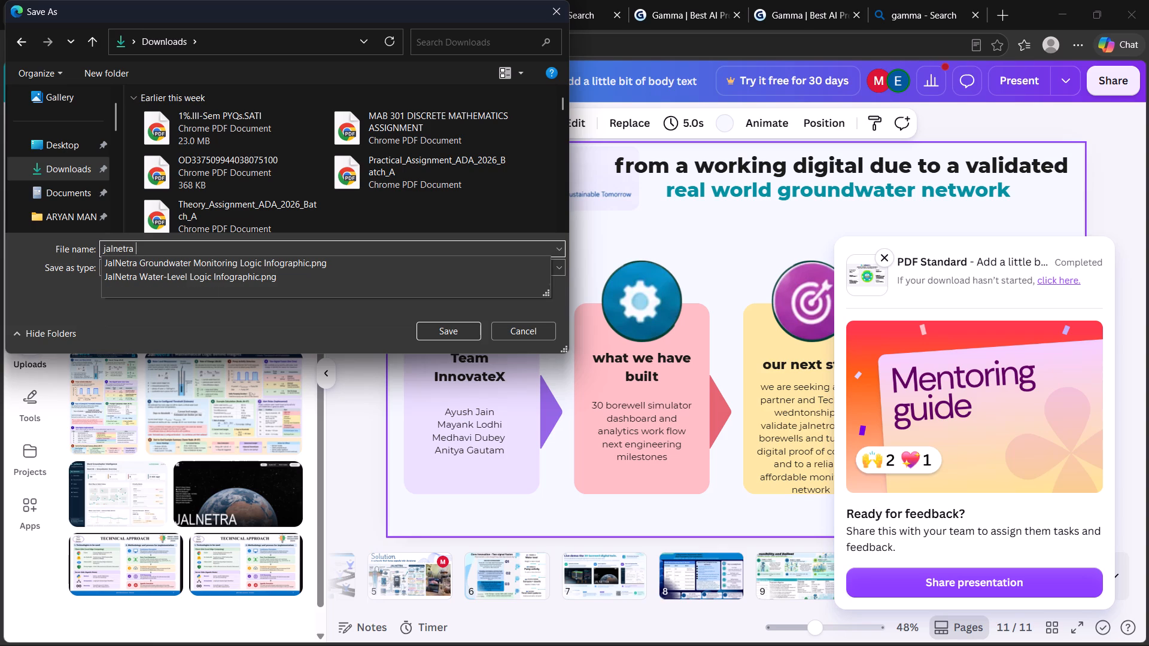
{"action": "type", "text": "main"}
{"action": "key", "text": "space"}
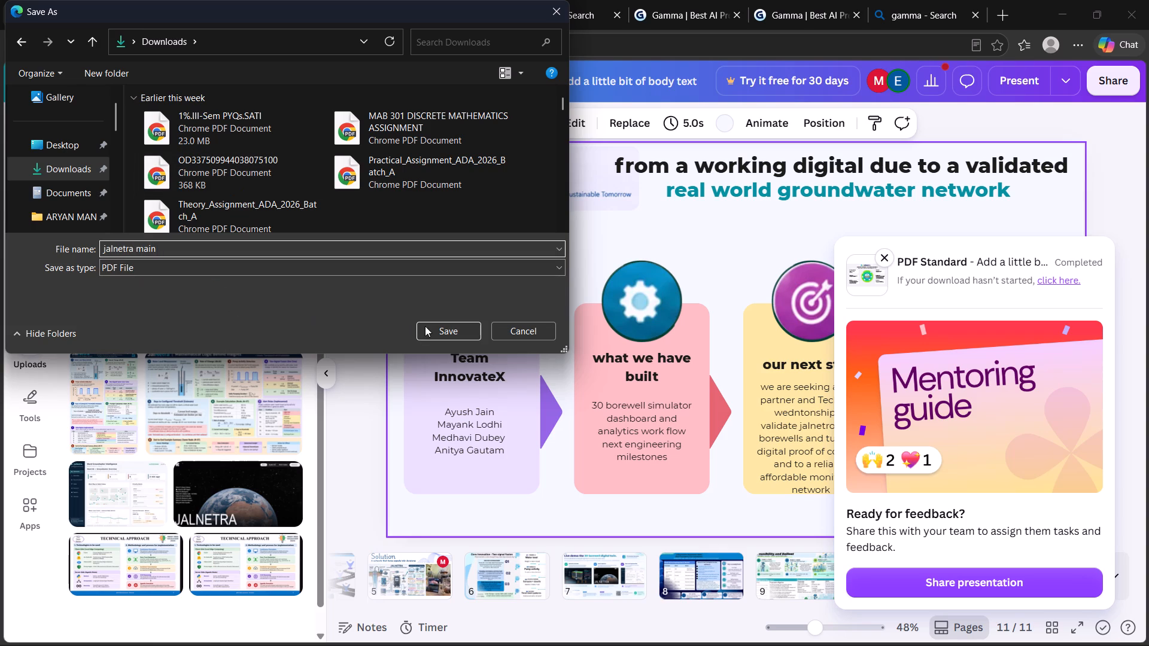
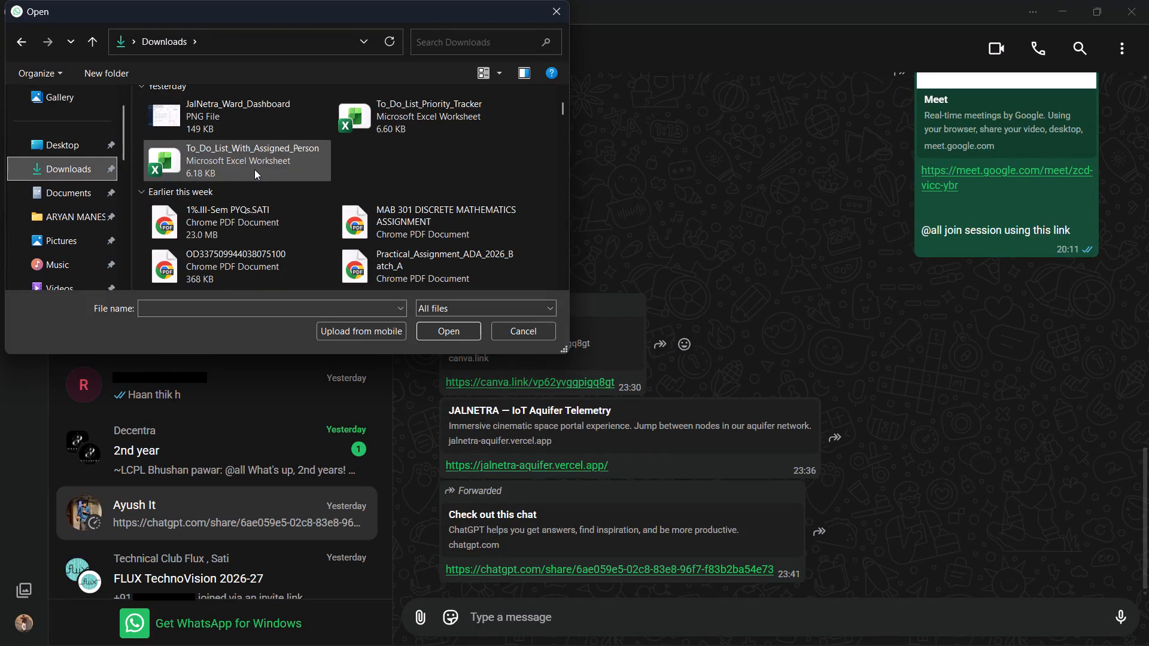
Choose "jalnetra main.pdf" from the Downloads folder as the file to attach to the WhatsApp chat.
{"action": "scroll", "coordinate": [254, 169], "scroll_direction": "down", "scroll_amount": 1}
{"action": "scroll", "coordinate": [255, 166], "scroll_direction": "up", "scroll_amount": 1}
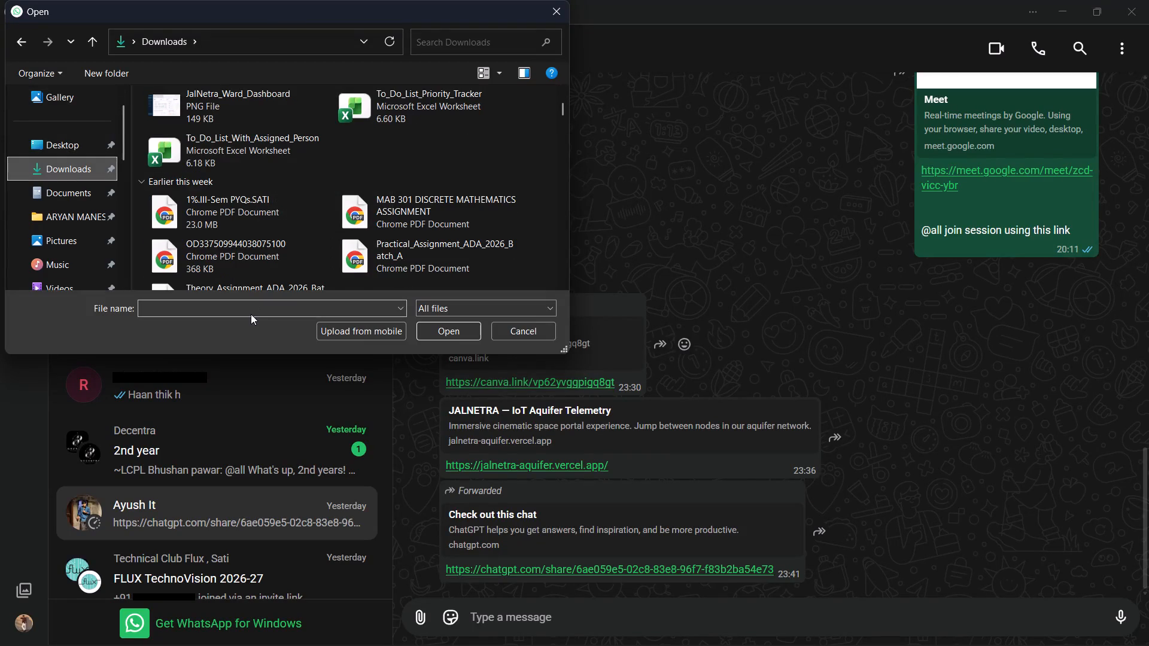
{"action": "left_click", "coordinate": [248, 306]}
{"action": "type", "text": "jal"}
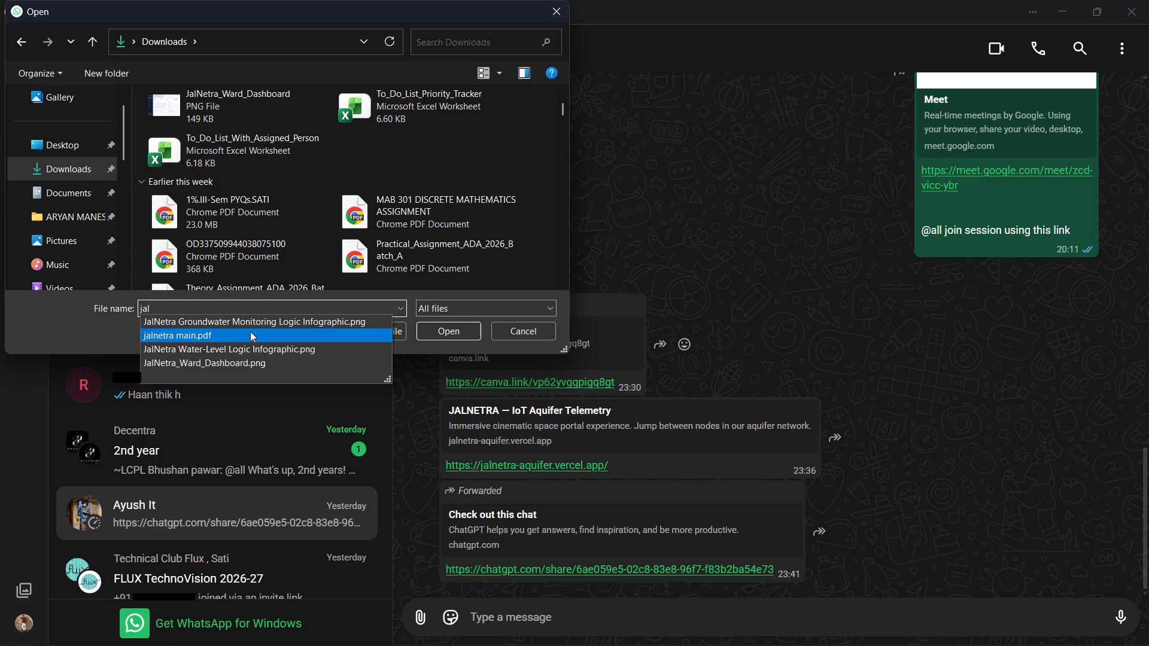
{"action": "left_click", "coordinate": [250, 331]}
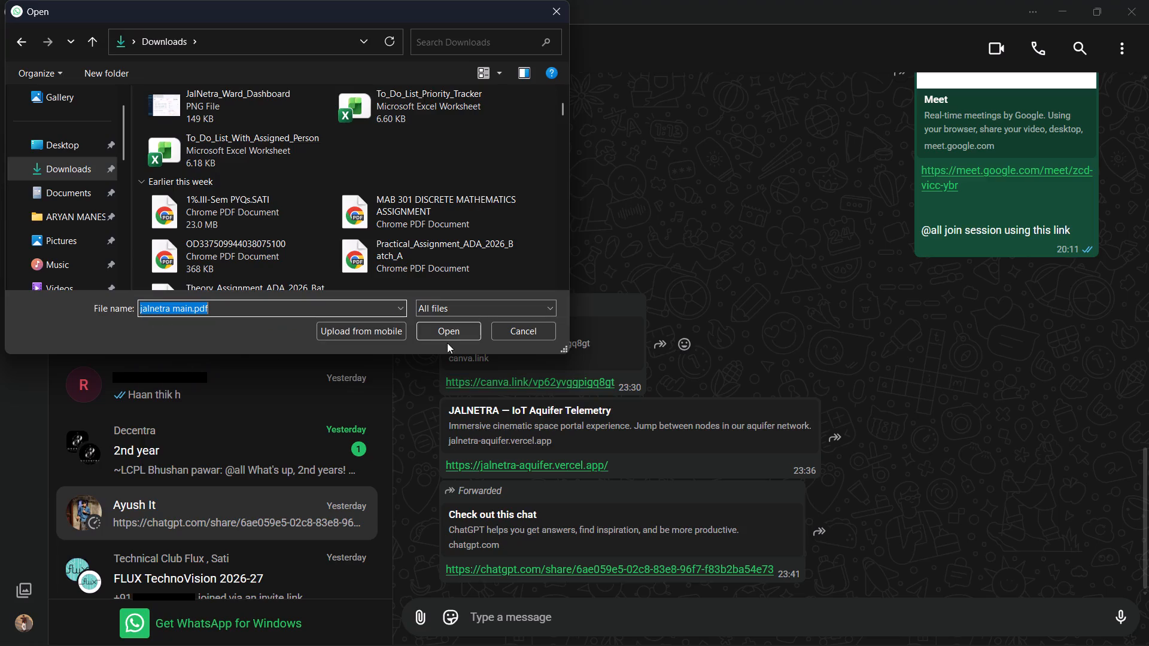